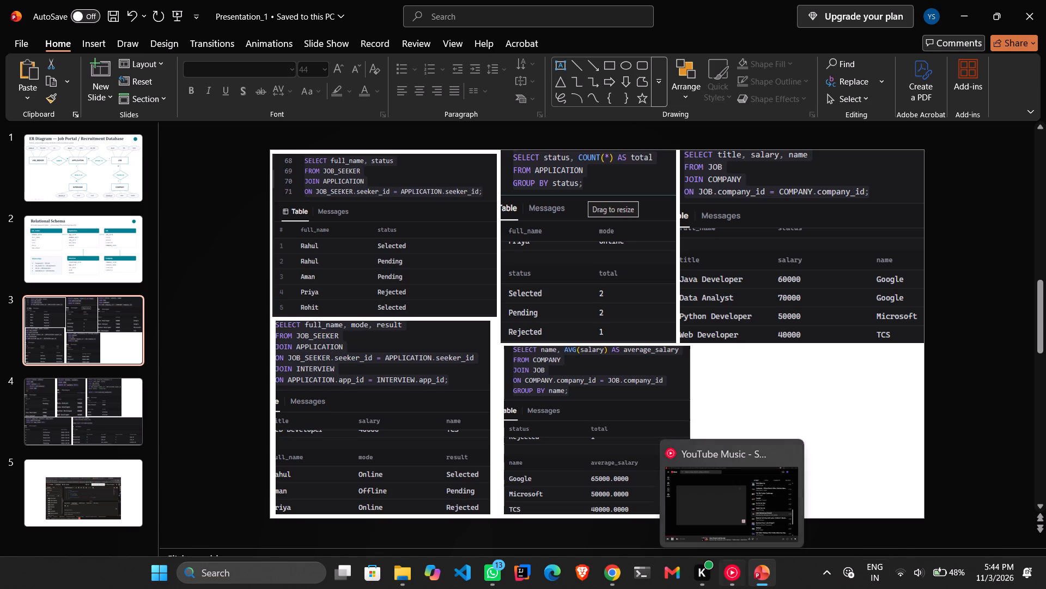
Switch to YouTube Music and skip ahead in the "Salamat" song to about one minute.
click(924, 573)
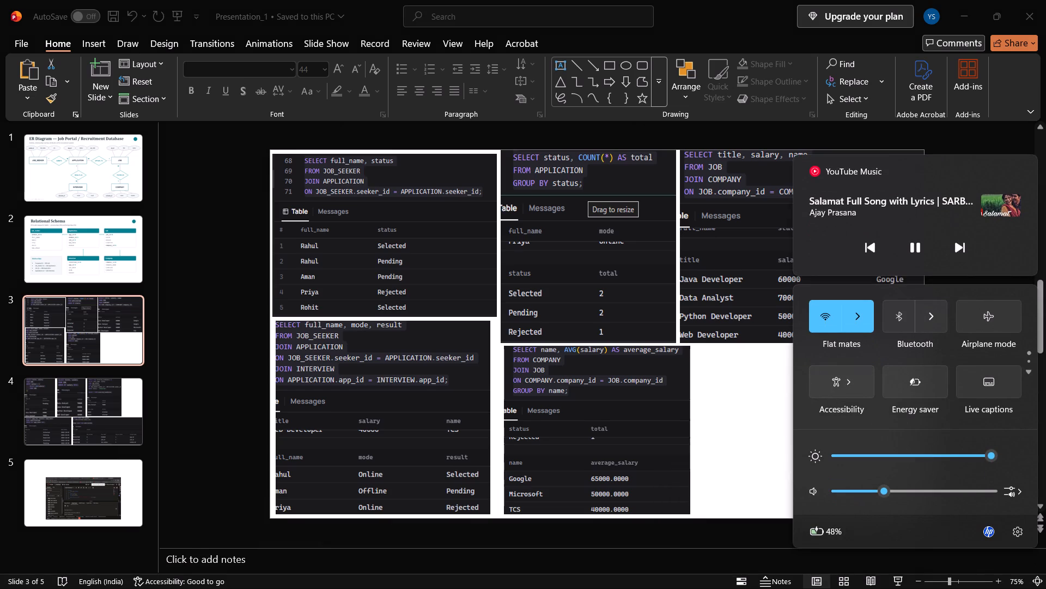
click(731, 572)
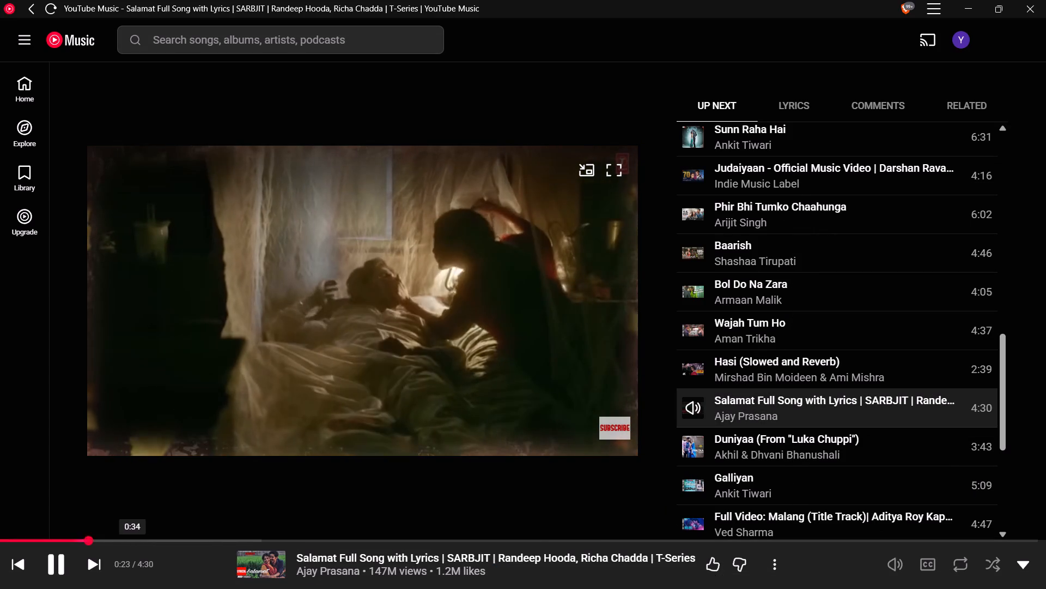
click(139, 537)
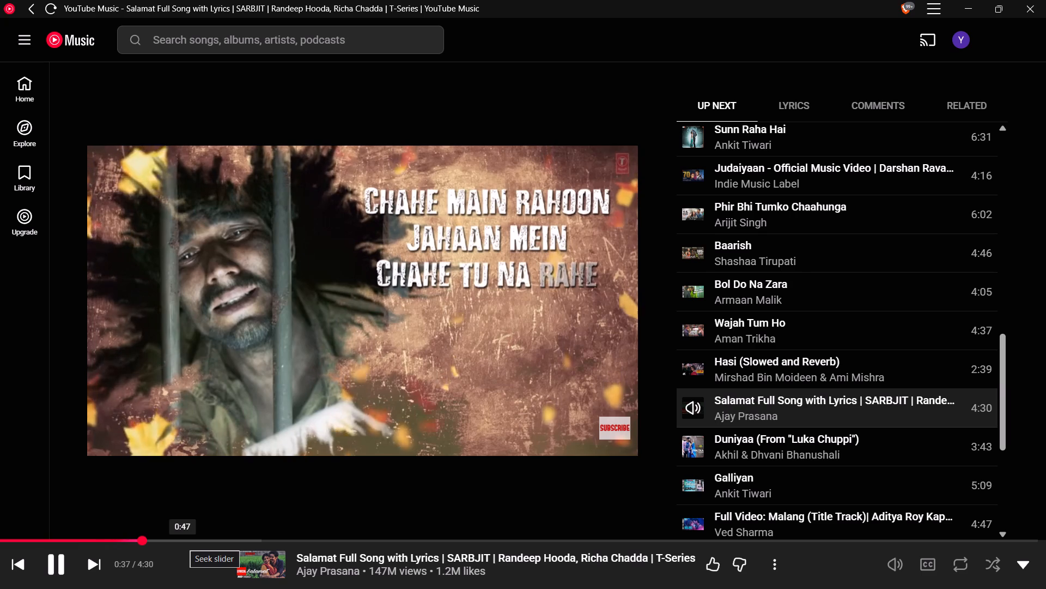
click(182, 540)
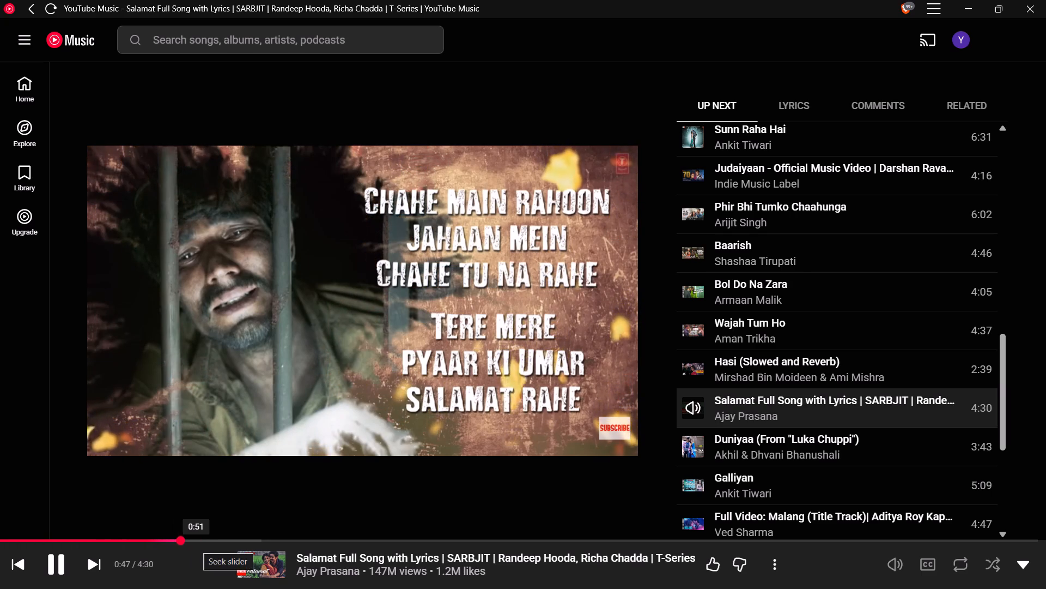
click(239, 544)
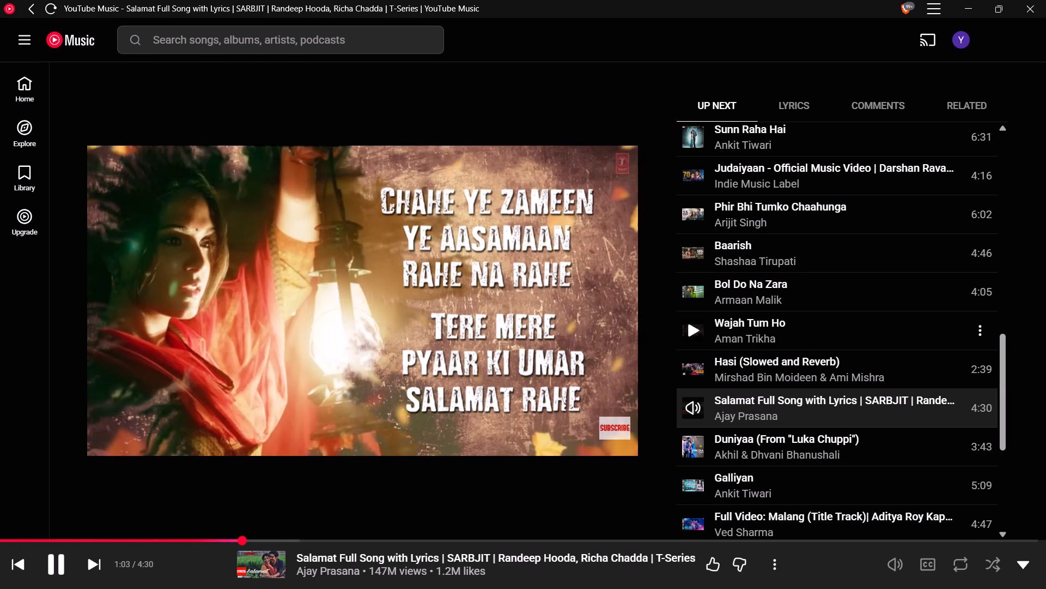
Play "Duniyaa (From "Luka Chuppi")" from the upcoming songs queue.
scroll(781, 336, down, 1)
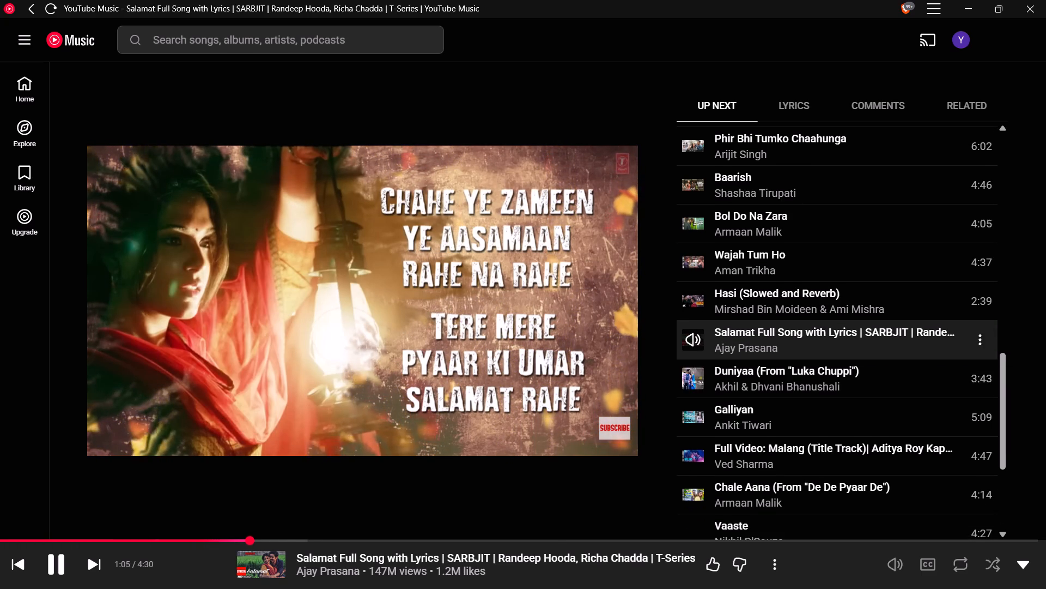
click(691, 375)
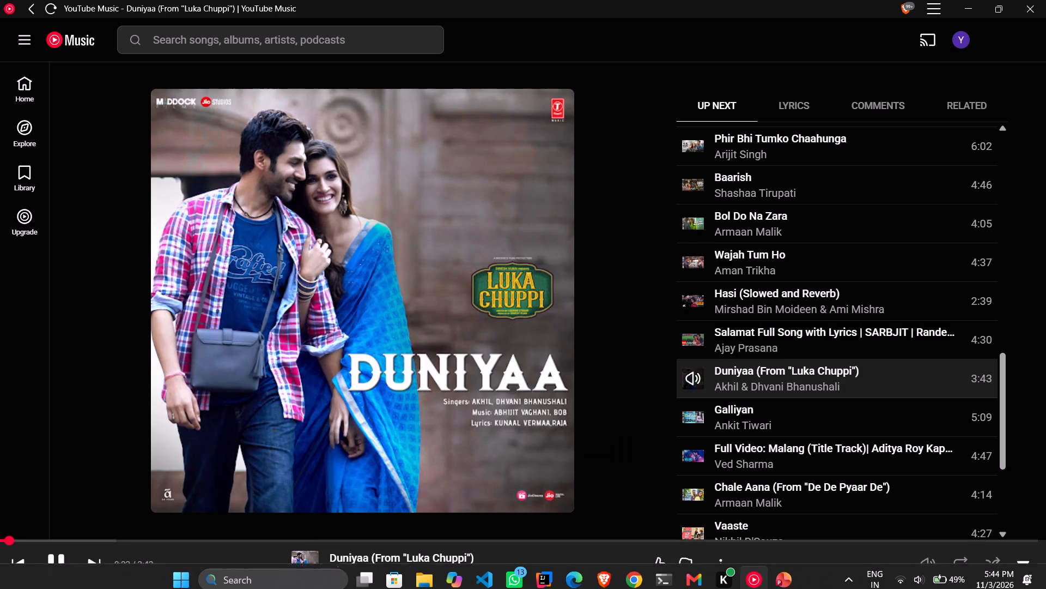
Arrange the Chrome window with Oracle FreeSQL and the PowerPoint presentation side by side.
click(771, 567)
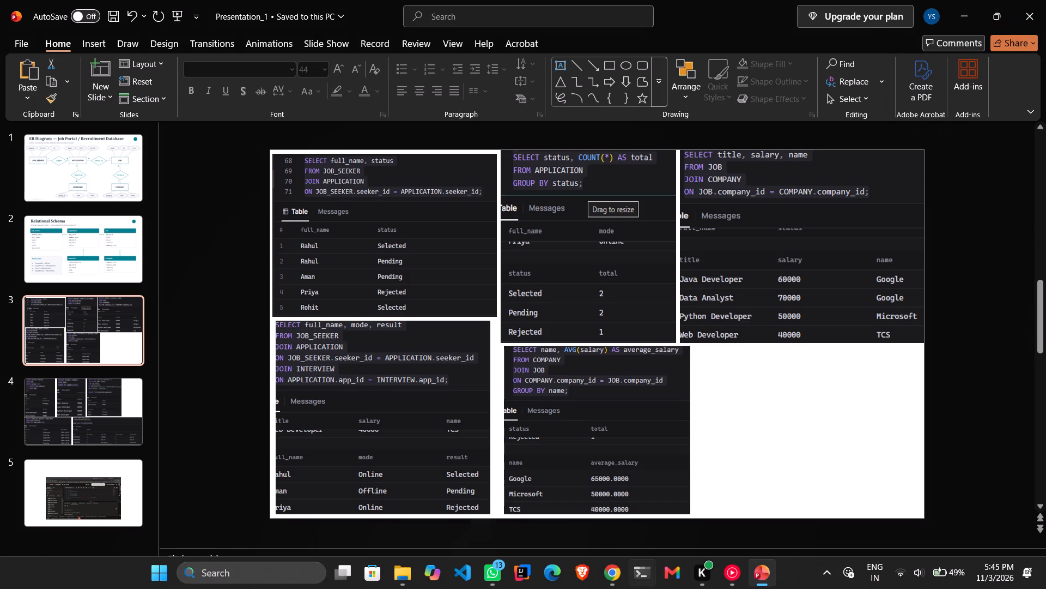
click(608, 567)
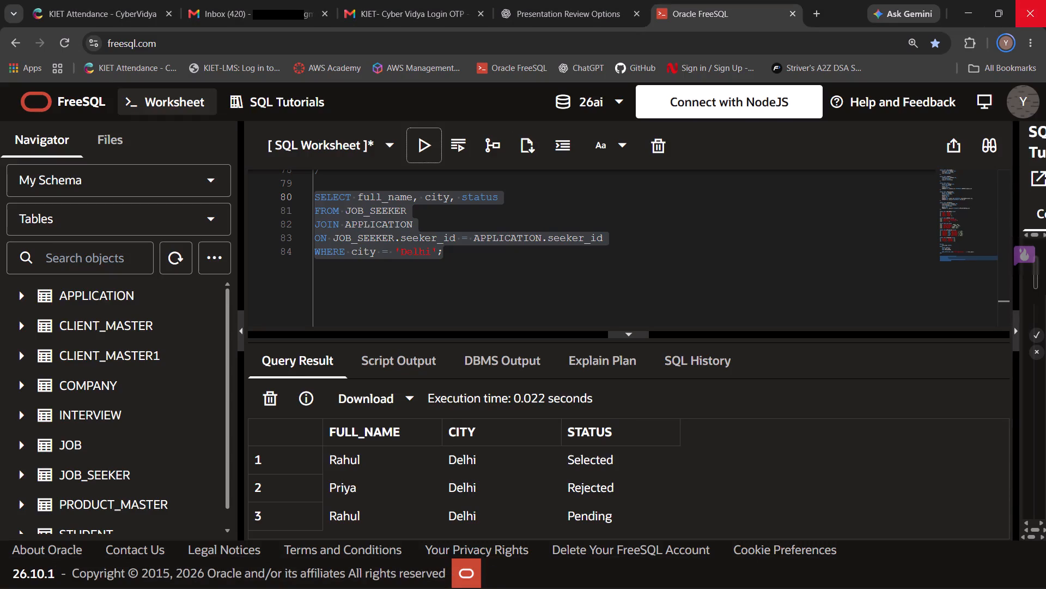
click(942, 51)
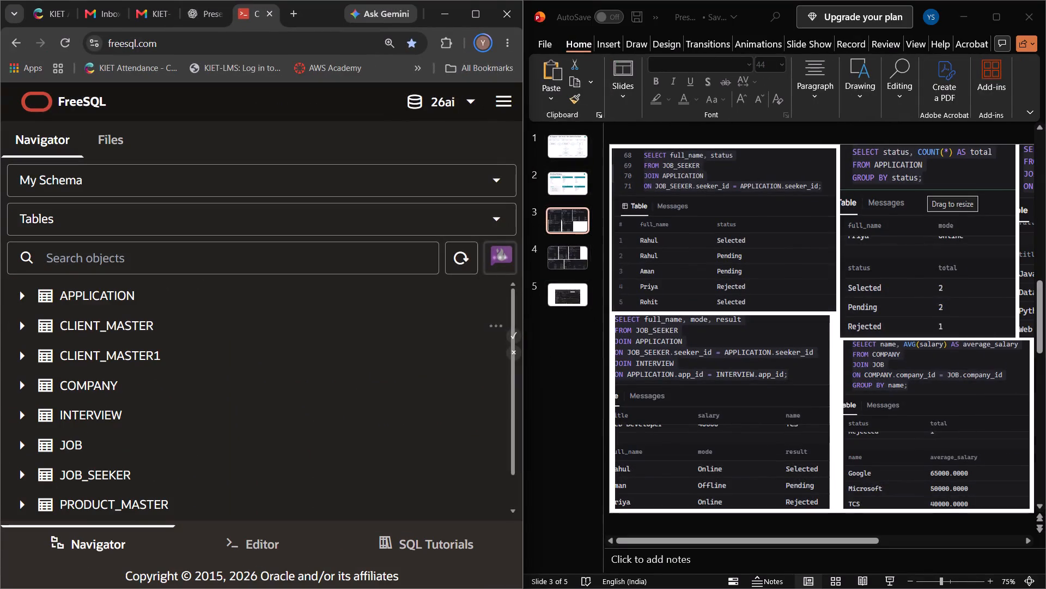
Show the SQL worksheet editor and its query result in the narrowed FreeSQL page.
click(289, 552)
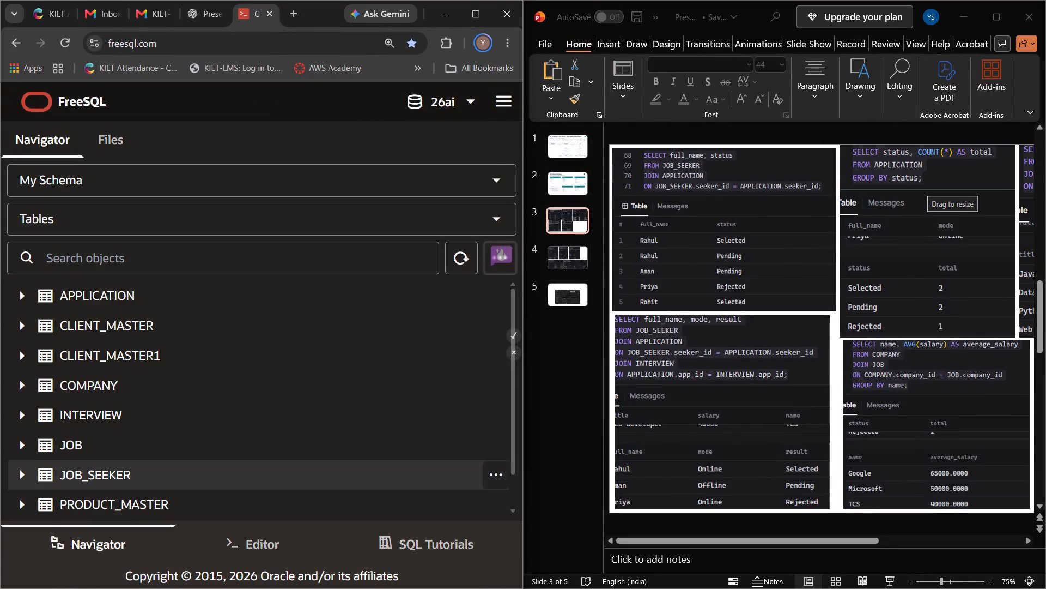
click(255, 546)
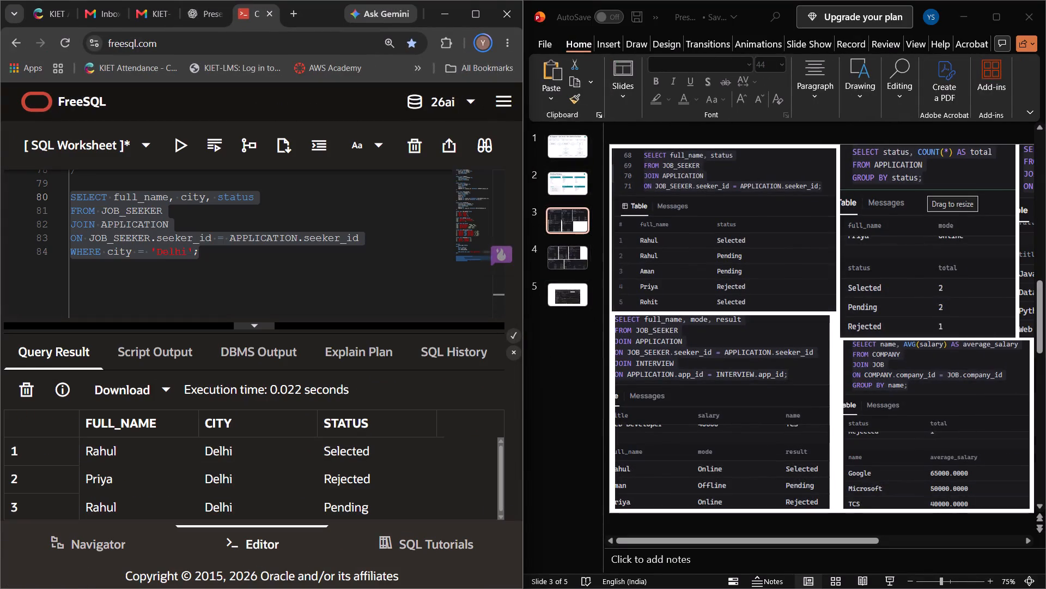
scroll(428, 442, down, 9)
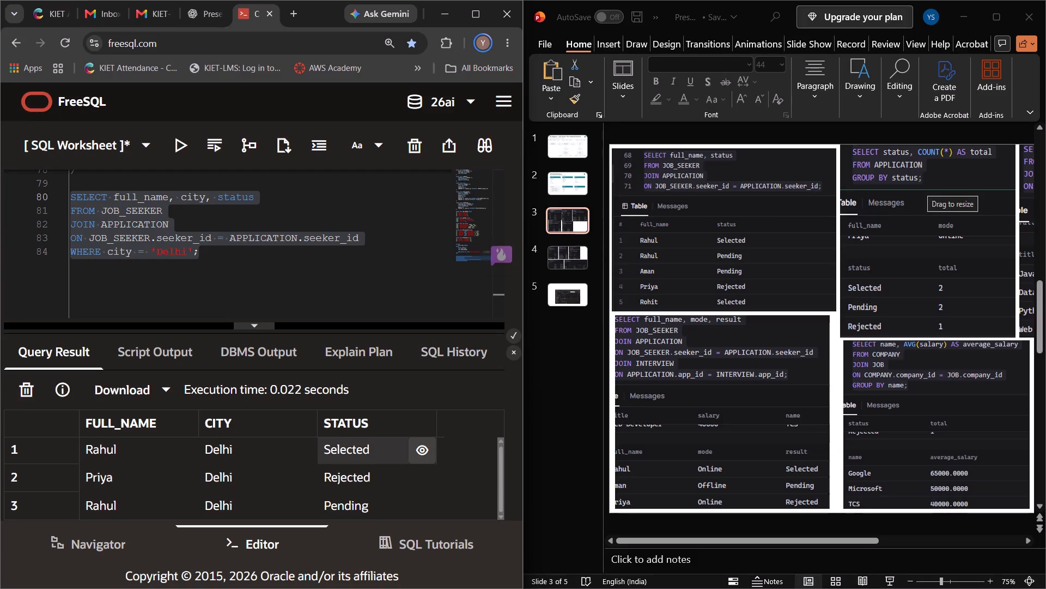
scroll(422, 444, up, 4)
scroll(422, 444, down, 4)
Maximize the FreeSQL browser window and clear the text selection on the Delhi query in the worksheet.
click(469, 2)
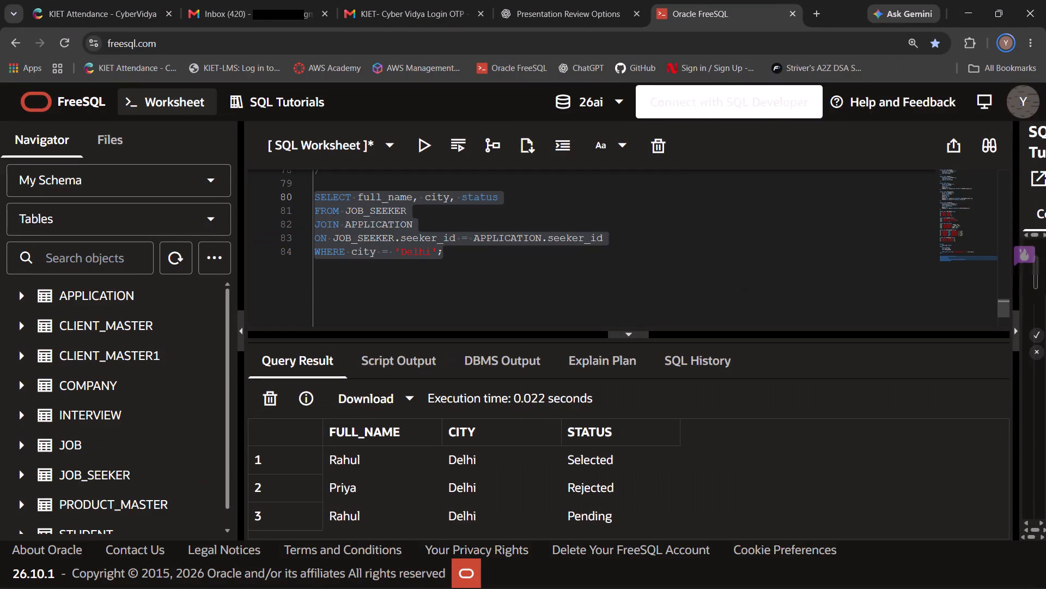
click(799, 273)
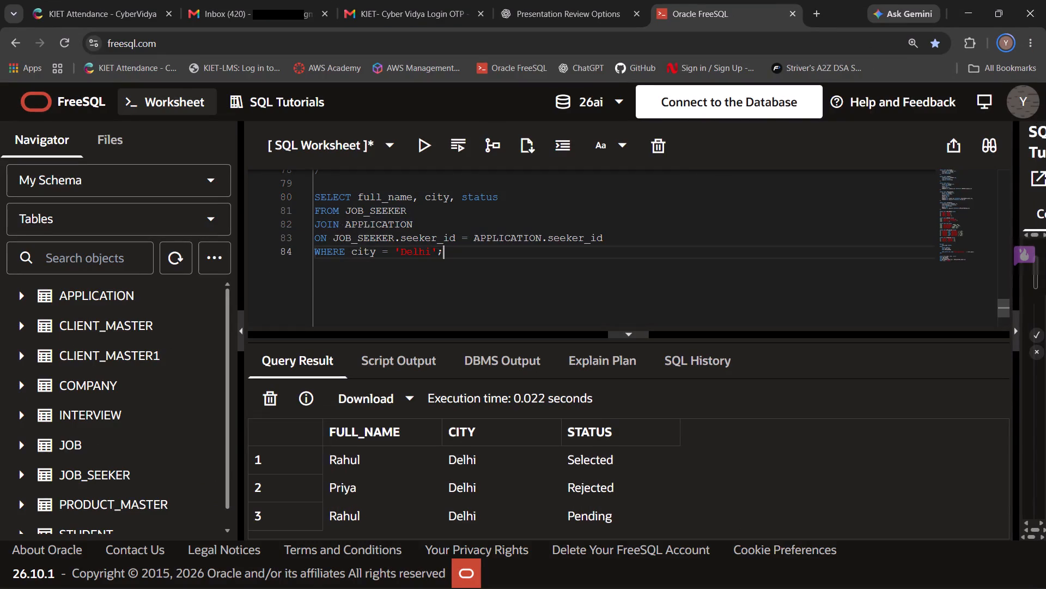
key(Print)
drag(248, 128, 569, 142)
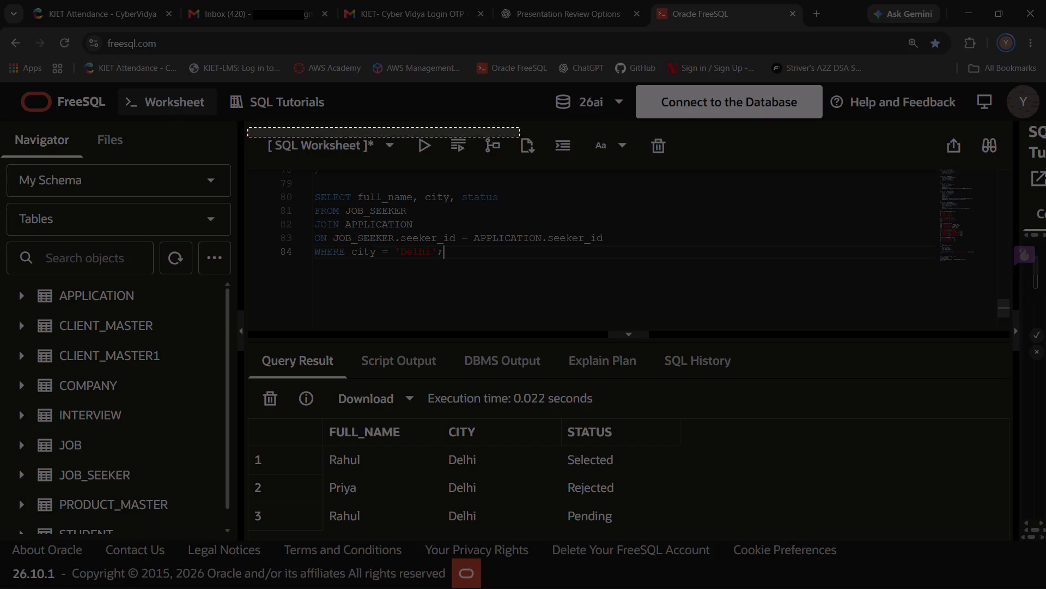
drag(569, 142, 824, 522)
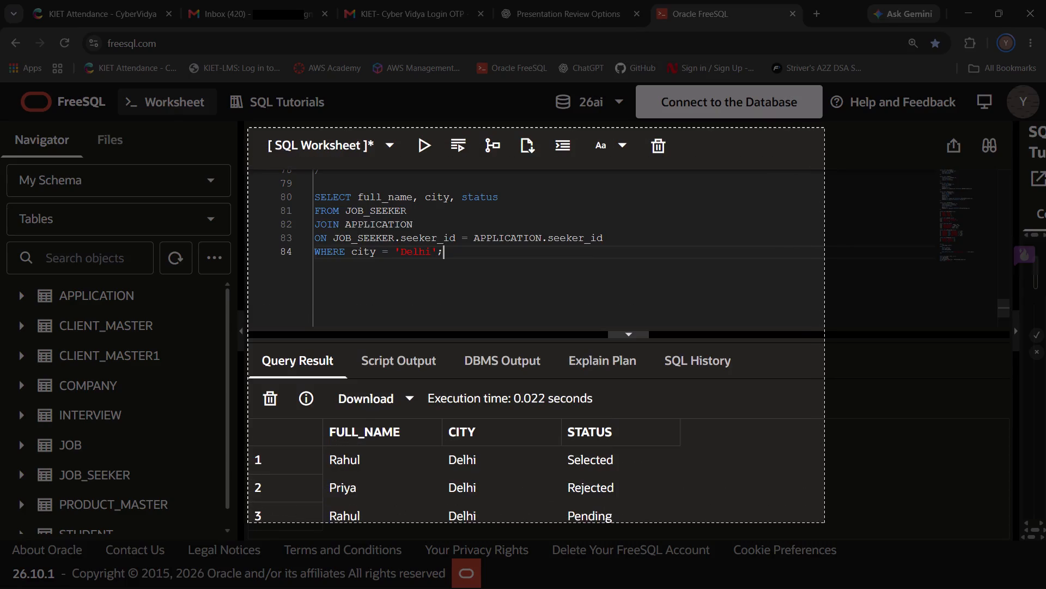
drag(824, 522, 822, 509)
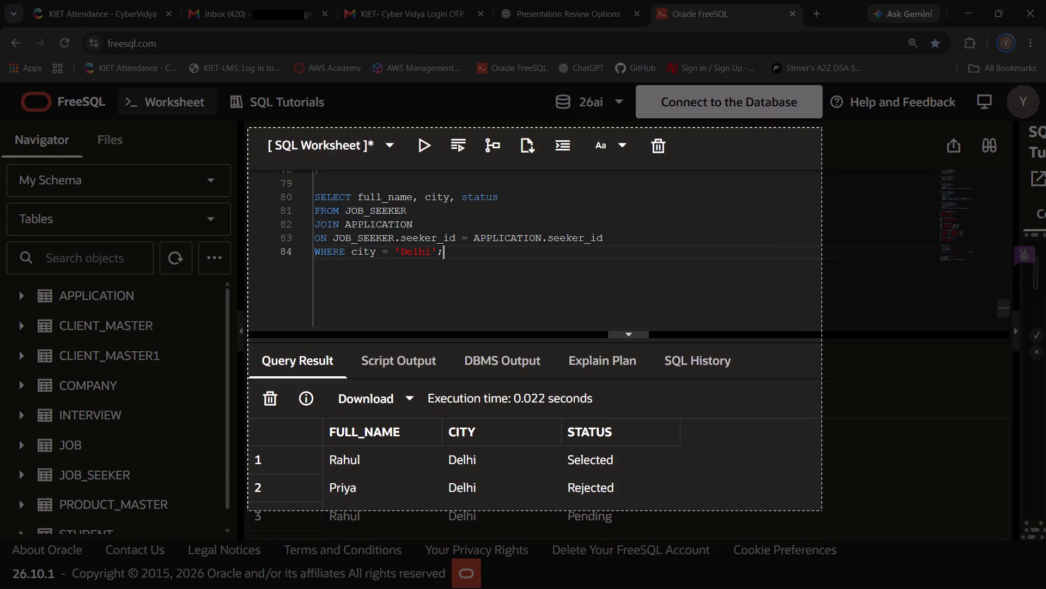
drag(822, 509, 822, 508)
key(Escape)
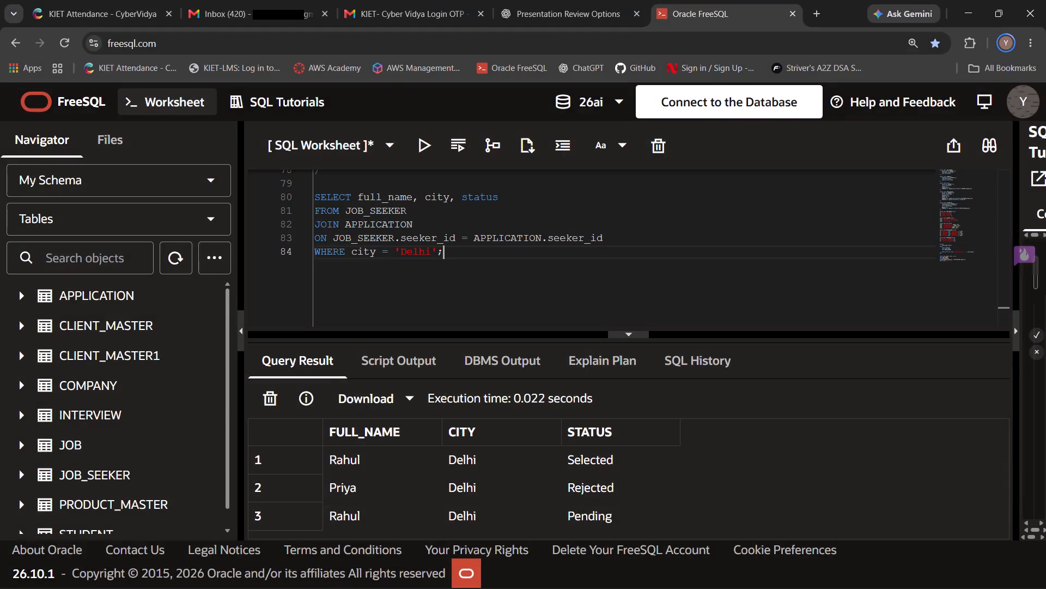
Capture a region screenshot of the SQL worksheet showing the Delhi applicants query together with its query result table.
ctrl+scroll(822, 437, down, 1)
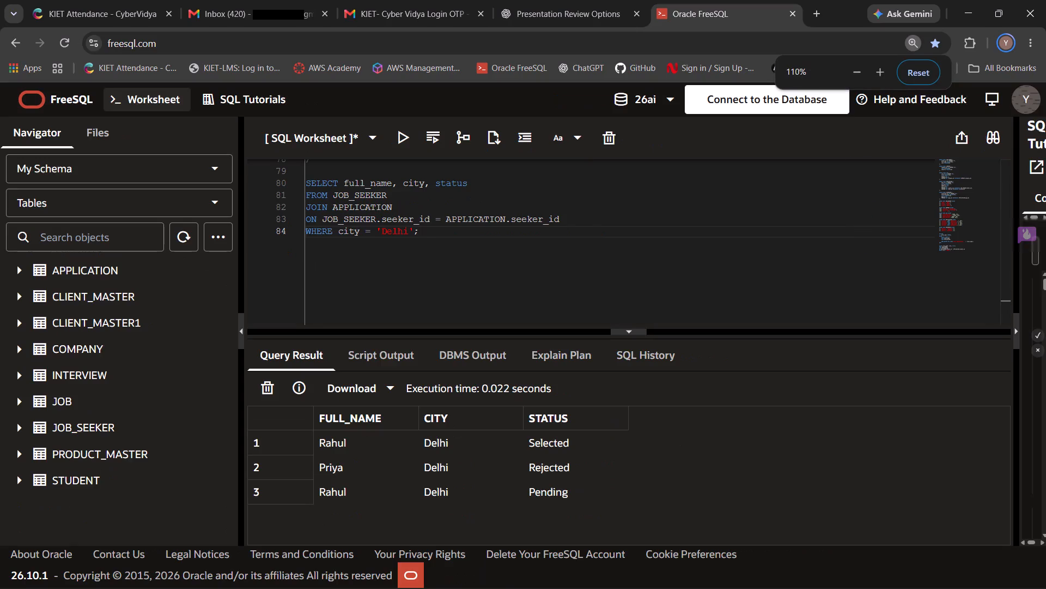
ctrl+scroll(825, 437, up, 1)
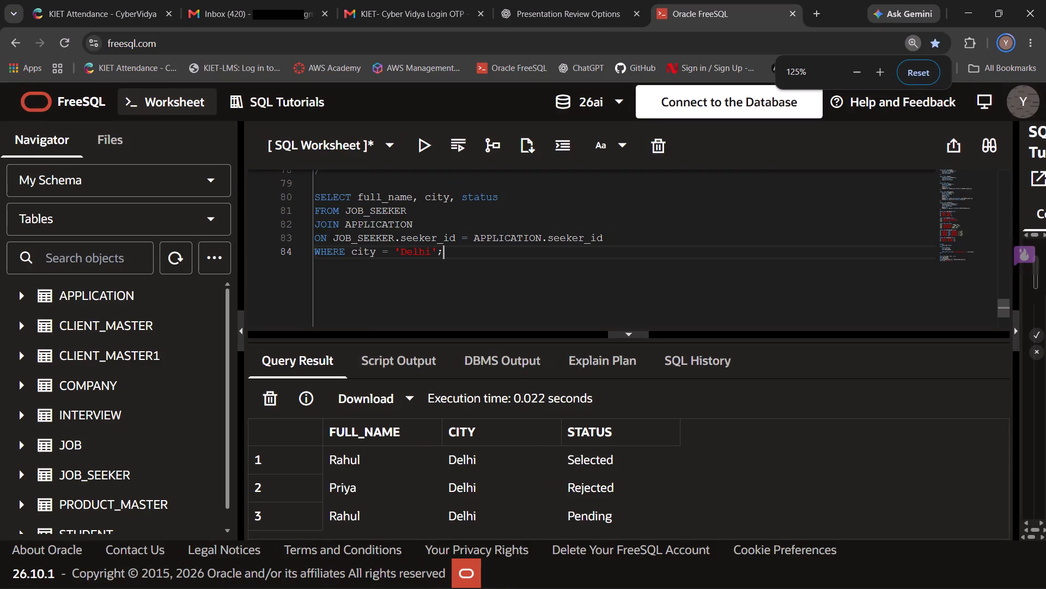
key(ctrl+Insert)
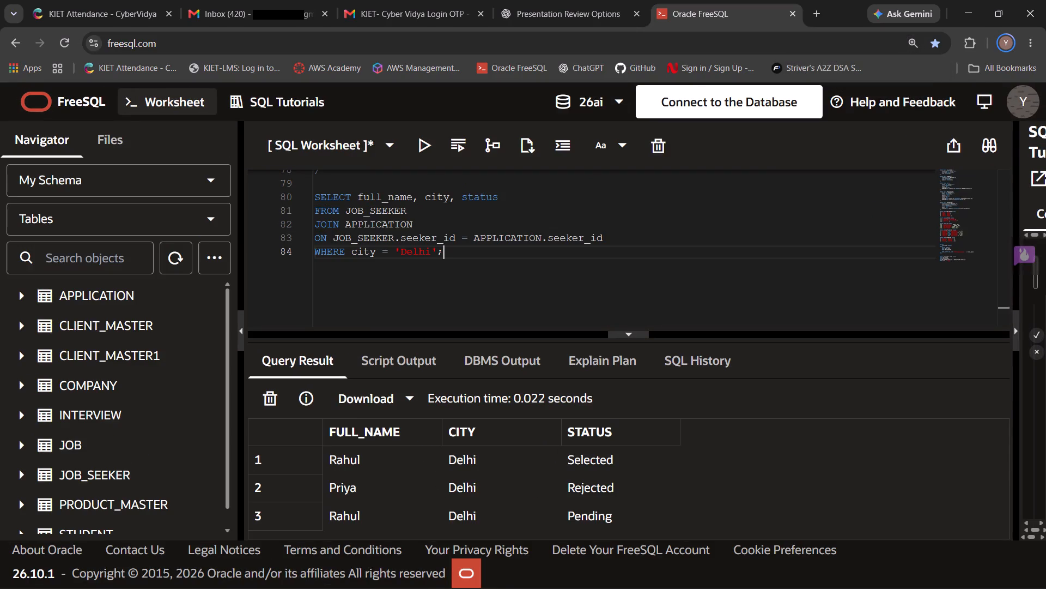
key(Print)
drag(245, 125, 727, 130)
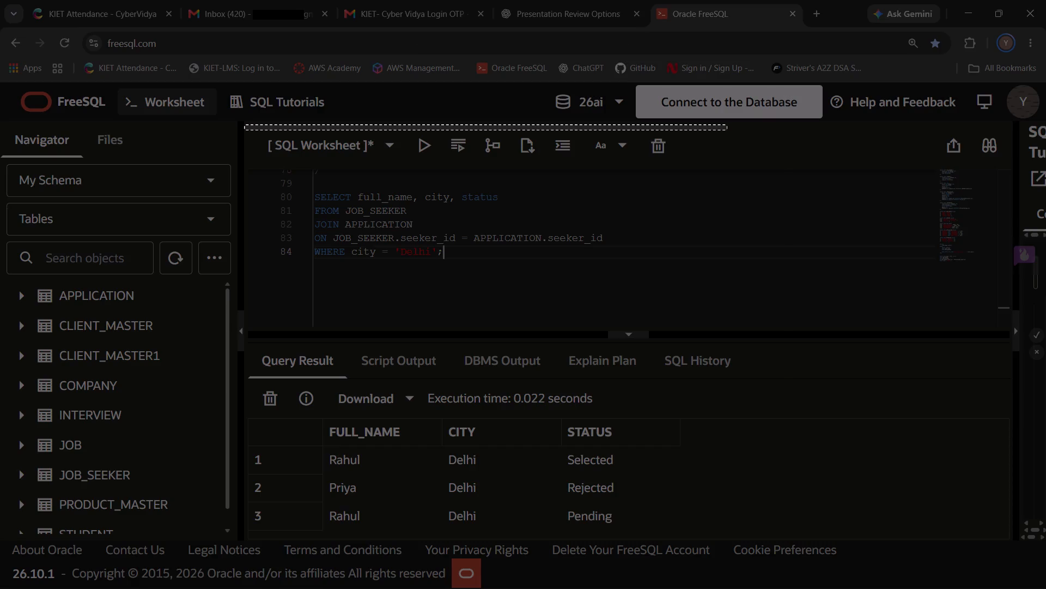
drag(727, 130, 780, 533)
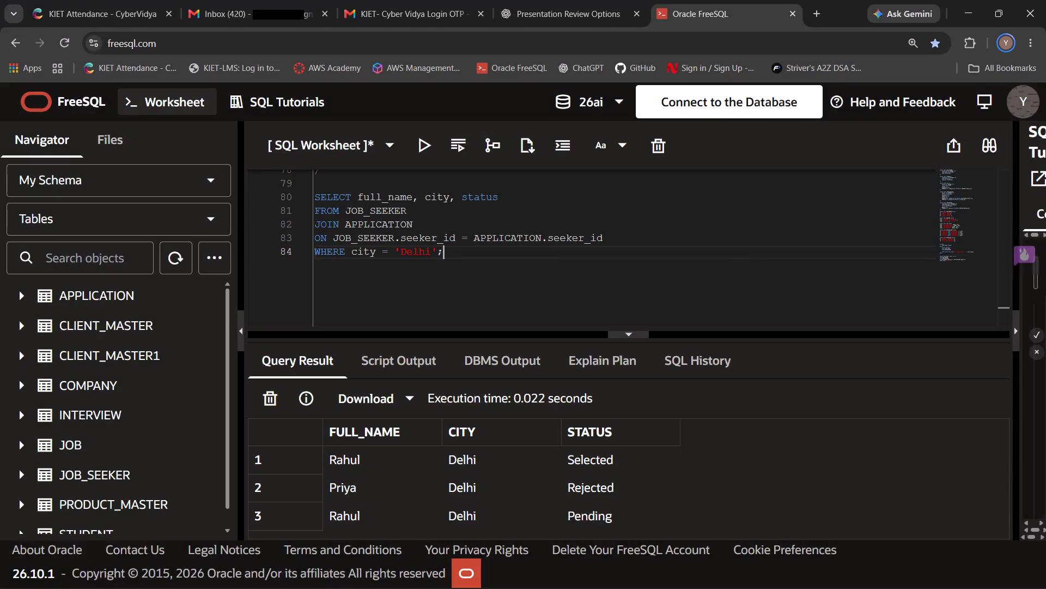
Switch to the PowerPoint presentation and maximize its window.
click(508, 163)
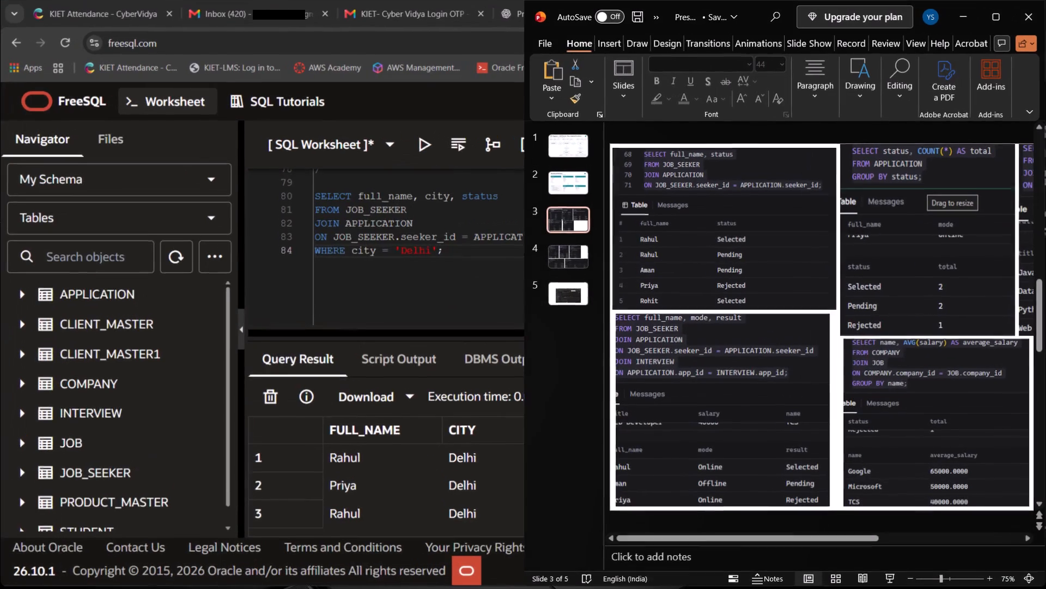
click(986, 14)
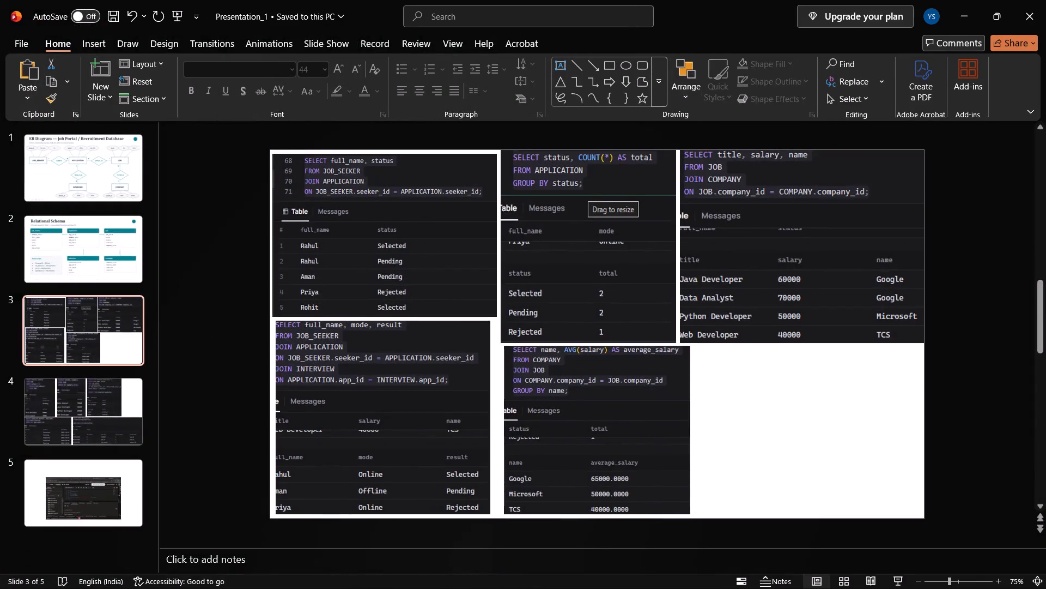
Replace the full_name, status query picture on slide 3 with the new FreeSQL screenshot from the Pictures > Screenshots folder.
right_click(415, 230)
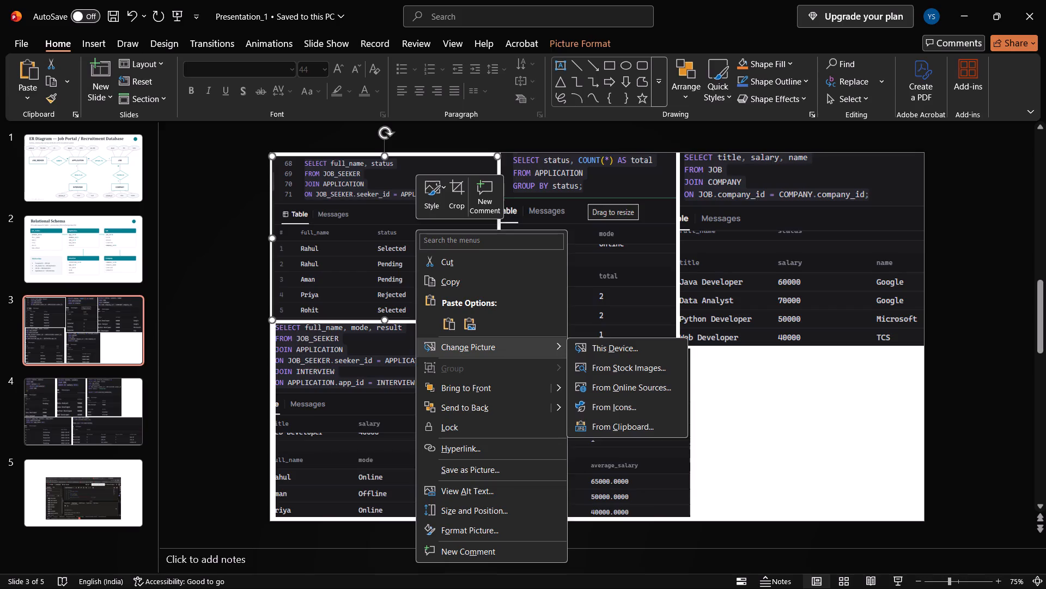
click(583, 351)
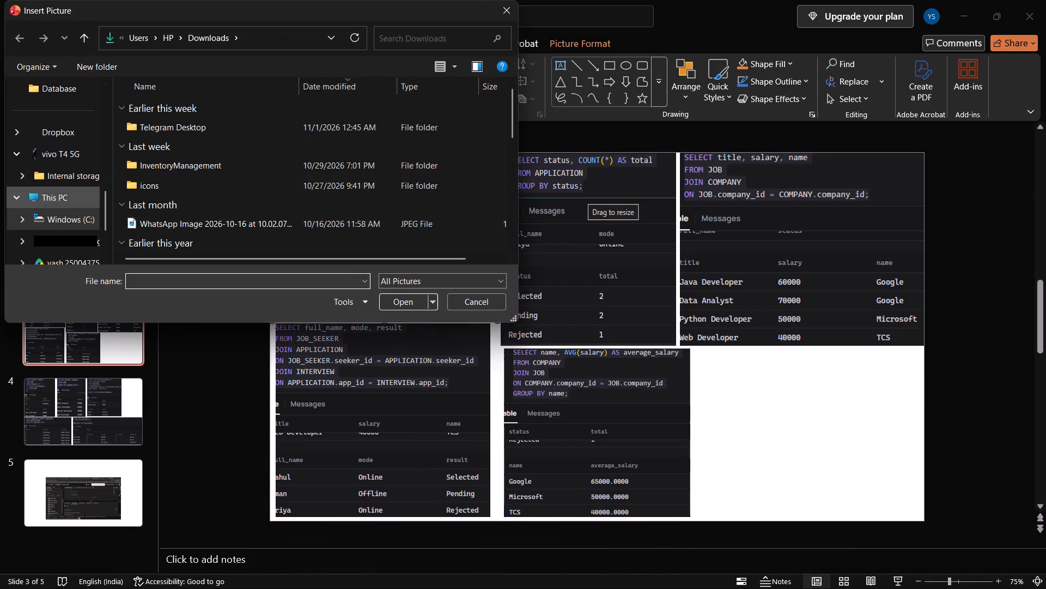
scroll(47, 172, up, 4)
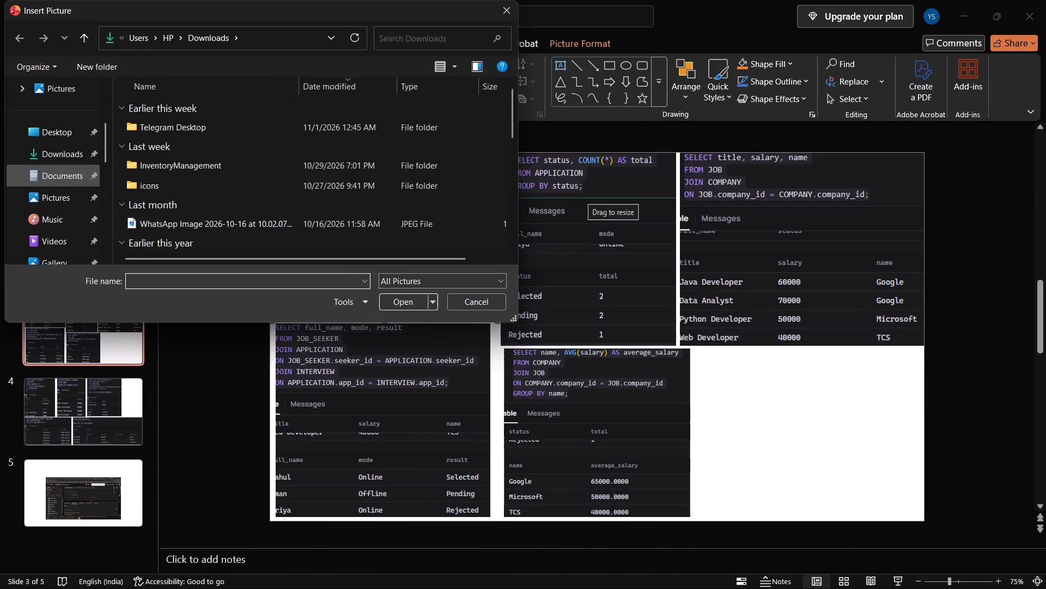
click(60, 192)
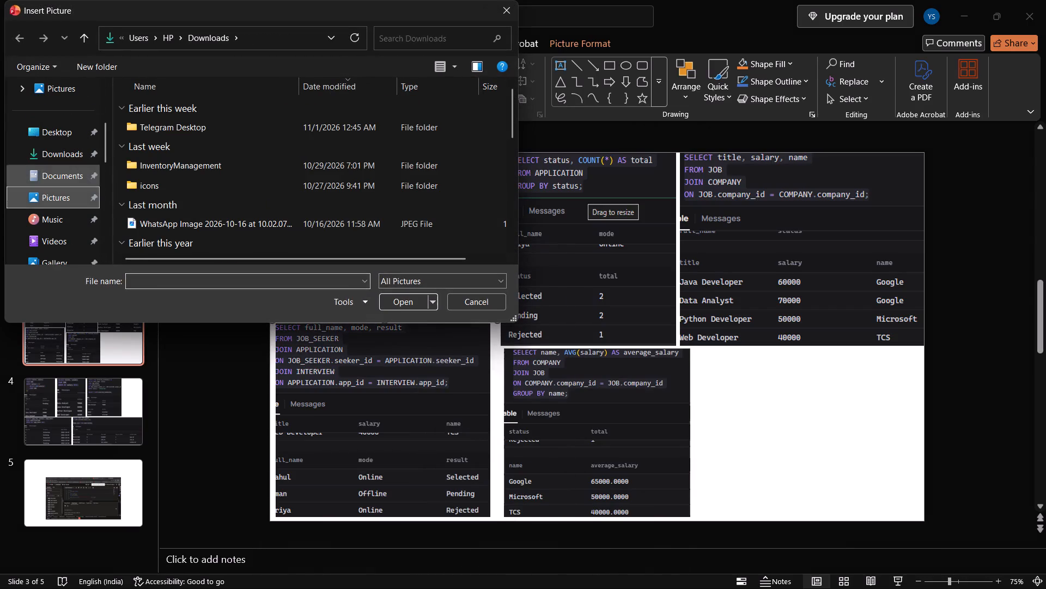
click(375, 113)
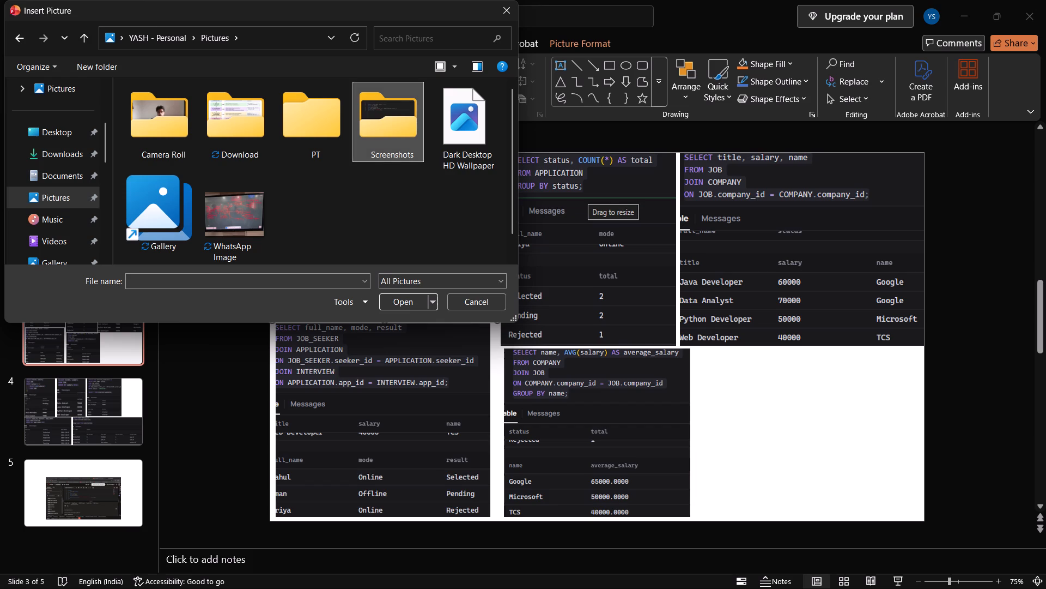
double_click(382, 121)
scroll(404, 136, down, 1)
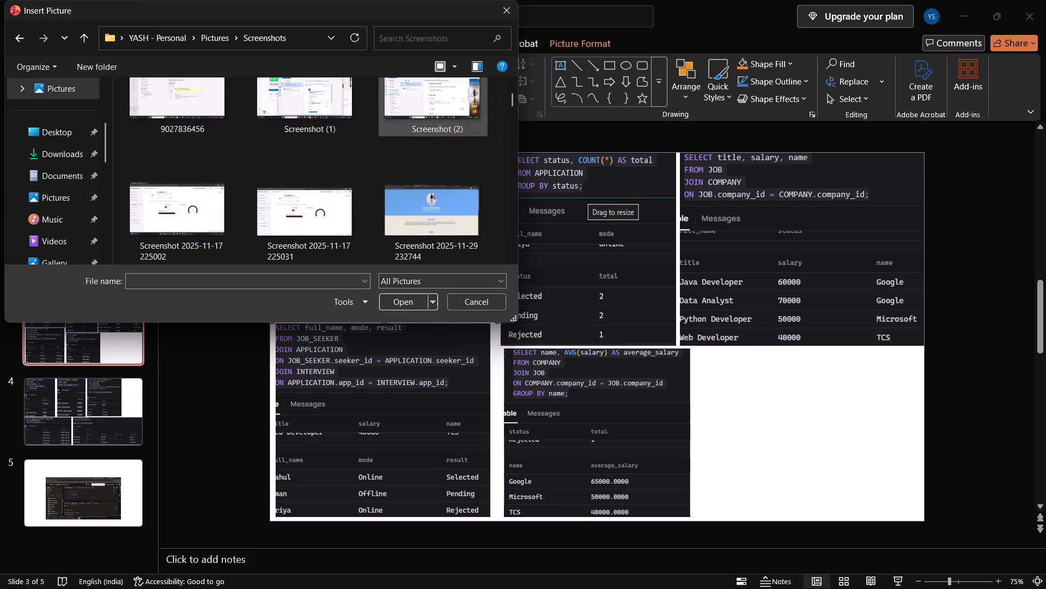
drag(512, 98, 510, 243)
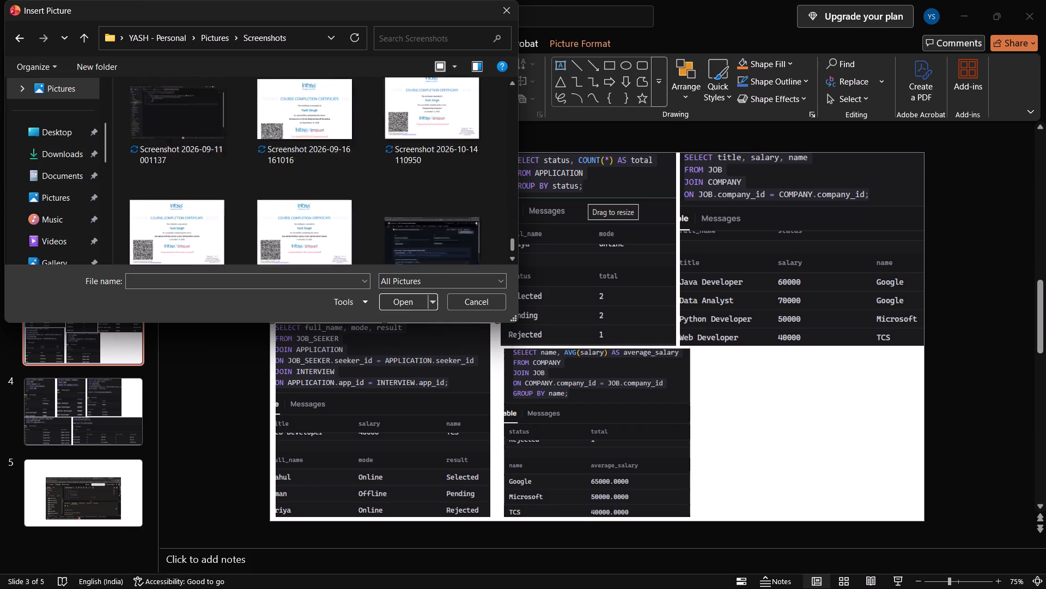
drag(510, 243, 510, 257)
click(321, 188)
click(399, 303)
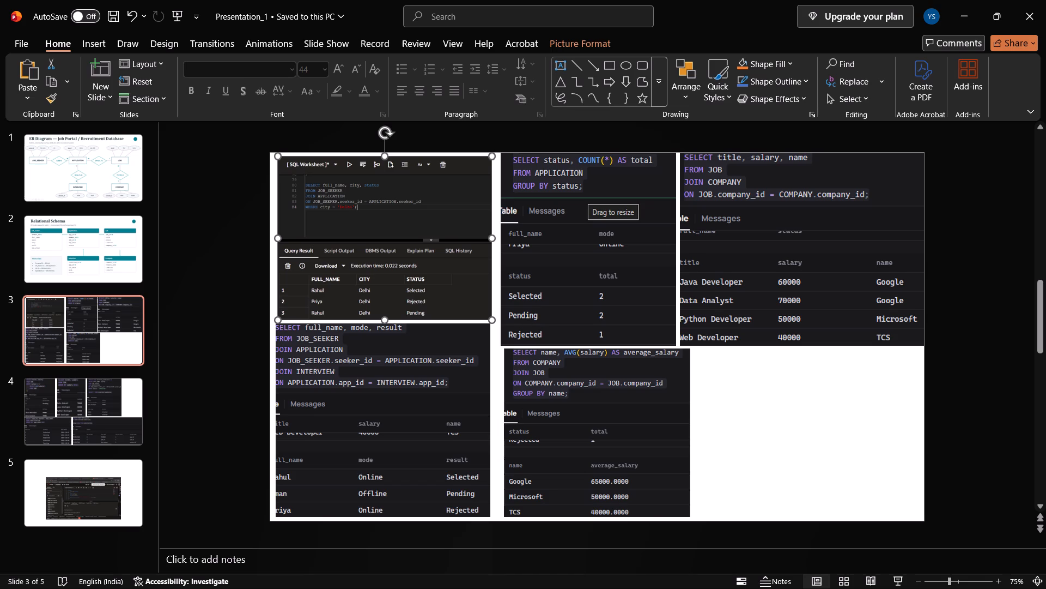
Add a blank slide after slide 3 and duplicate it six times, making seven blank slides.
right_click(90, 342)
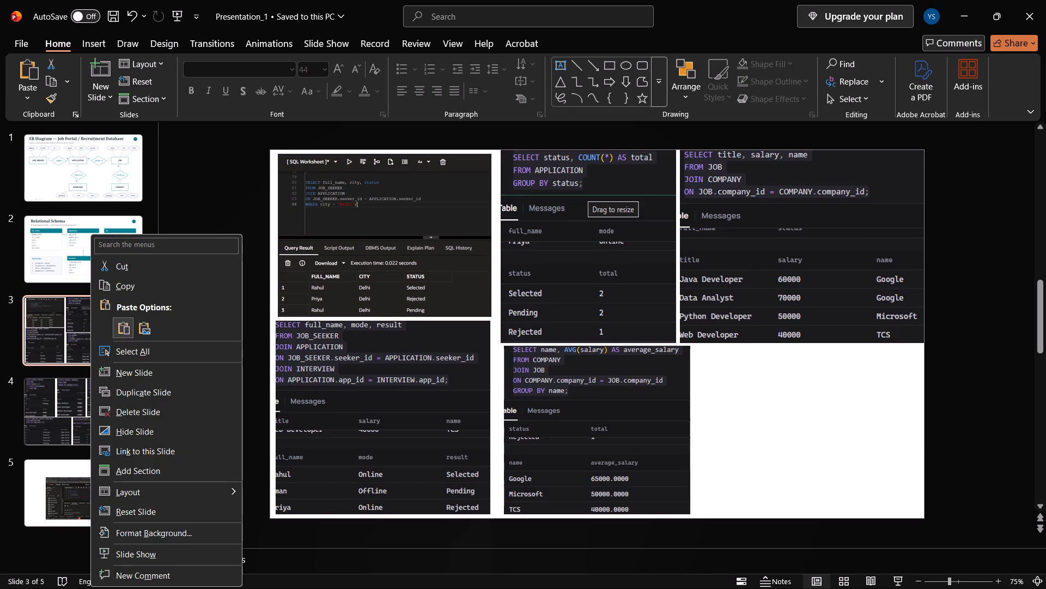
click(163, 381)
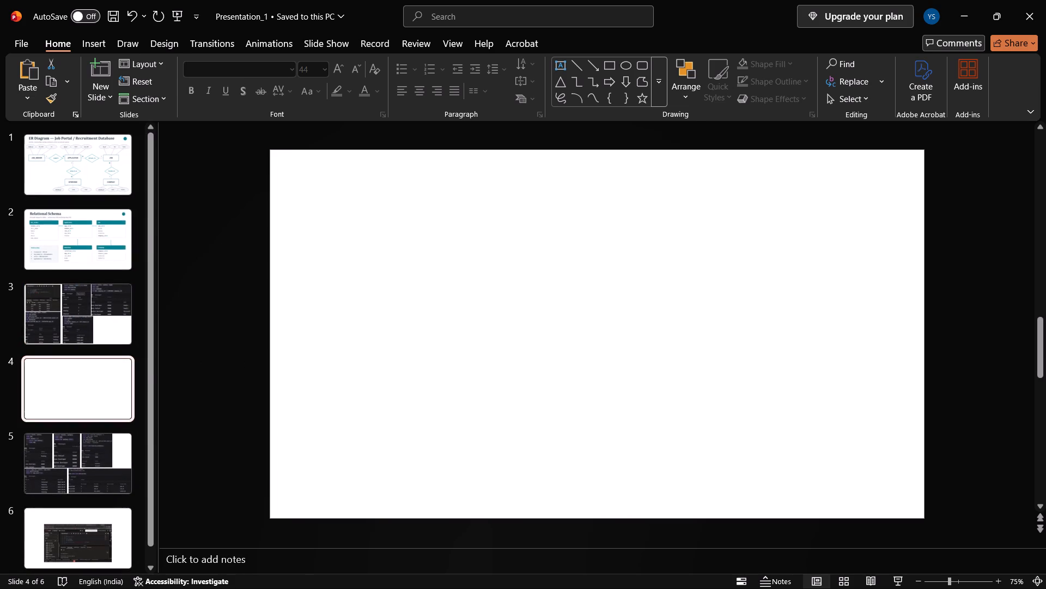
right_click(120, 374)
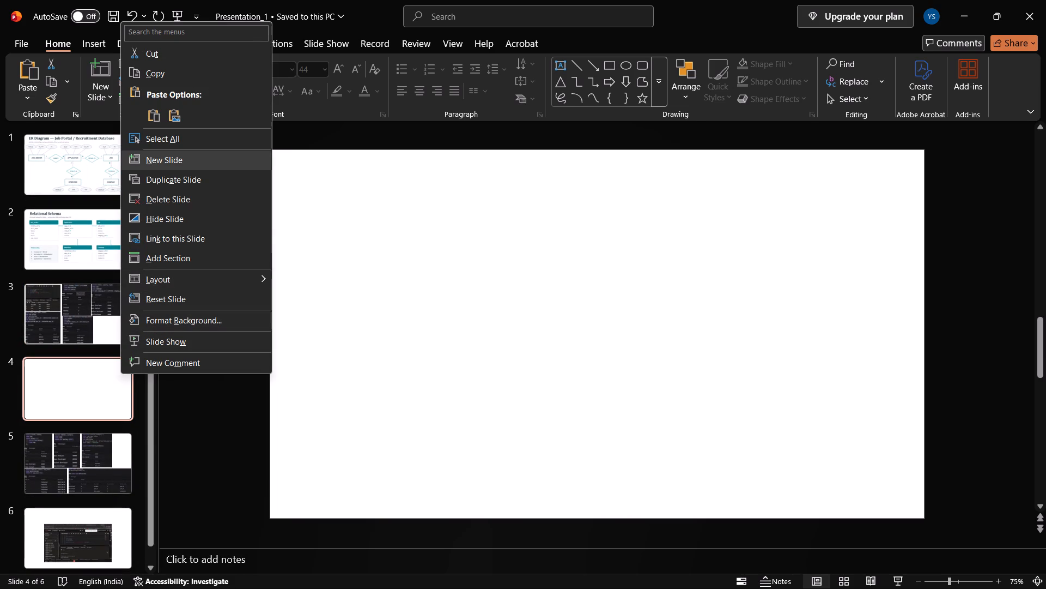
click(193, 178)
right_click(92, 383)
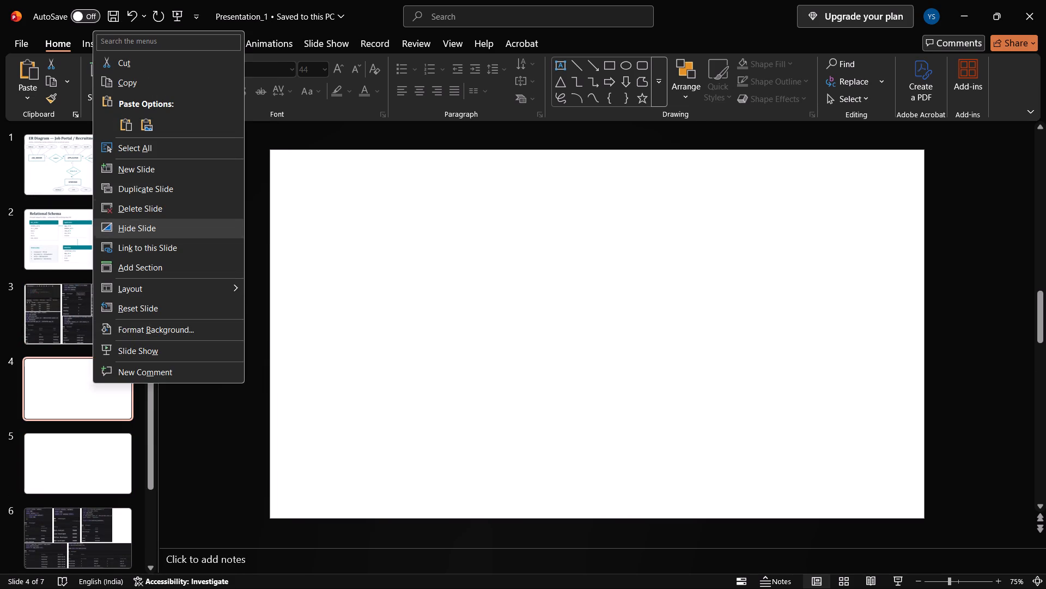
click(174, 197)
right_click(60, 399)
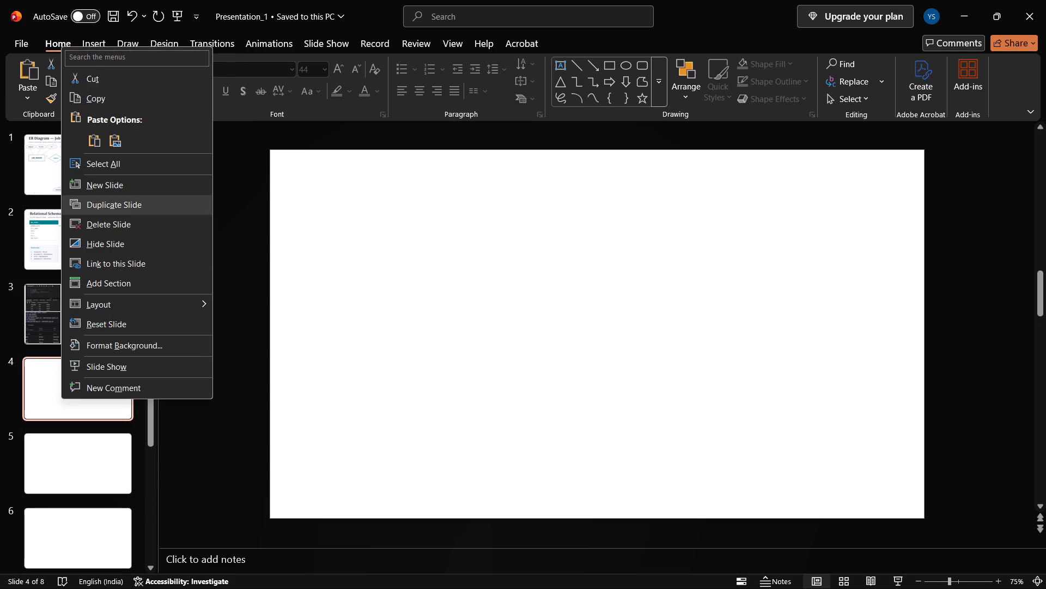
click(157, 200)
right_click(82, 384)
click(173, 189)
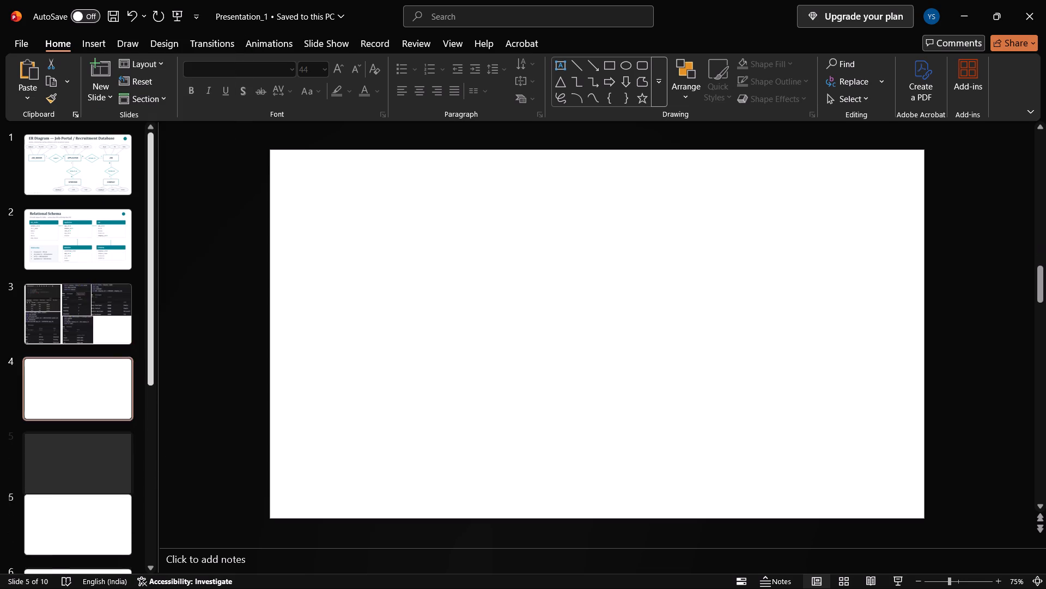
right_click(81, 395)
click(129, 202)
right_click(95, 380)
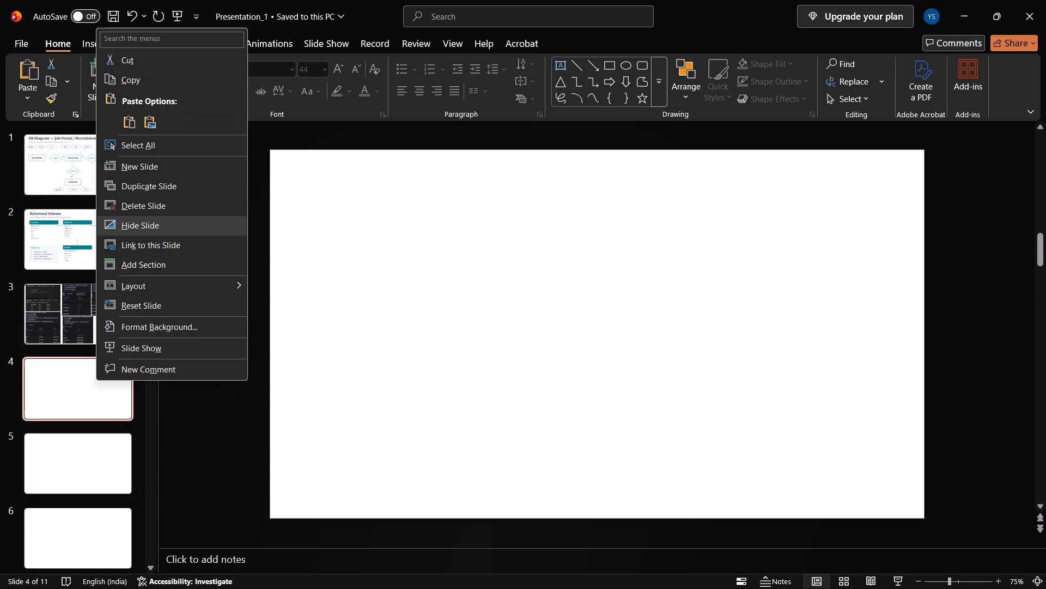
click(171, 190)
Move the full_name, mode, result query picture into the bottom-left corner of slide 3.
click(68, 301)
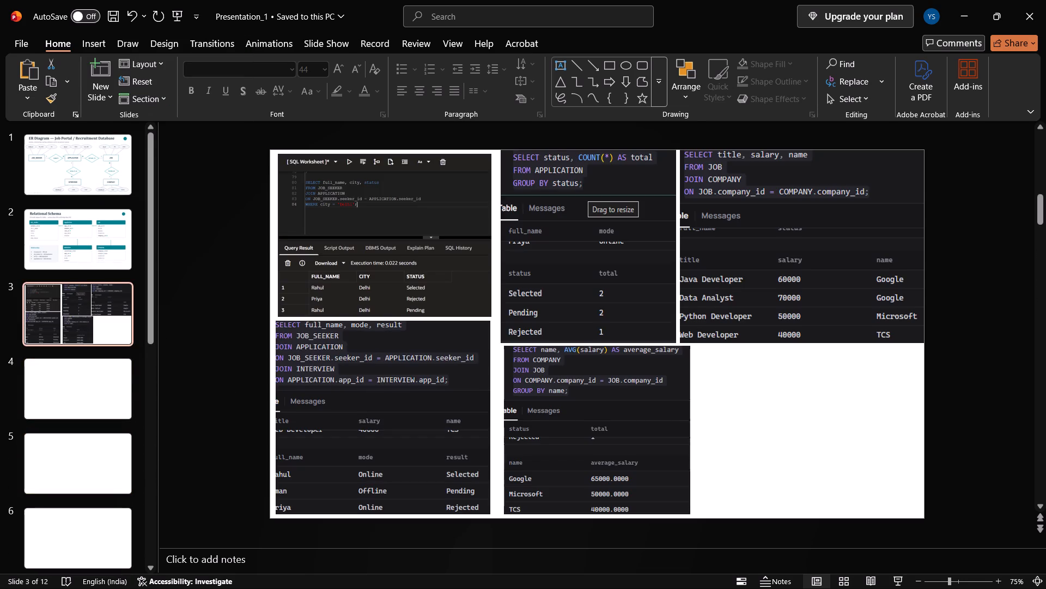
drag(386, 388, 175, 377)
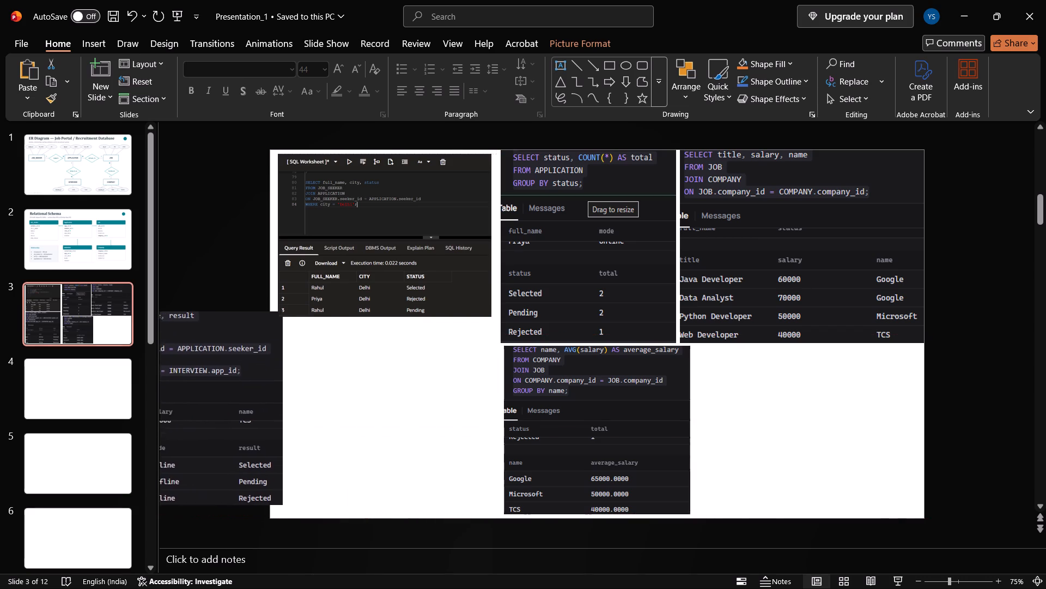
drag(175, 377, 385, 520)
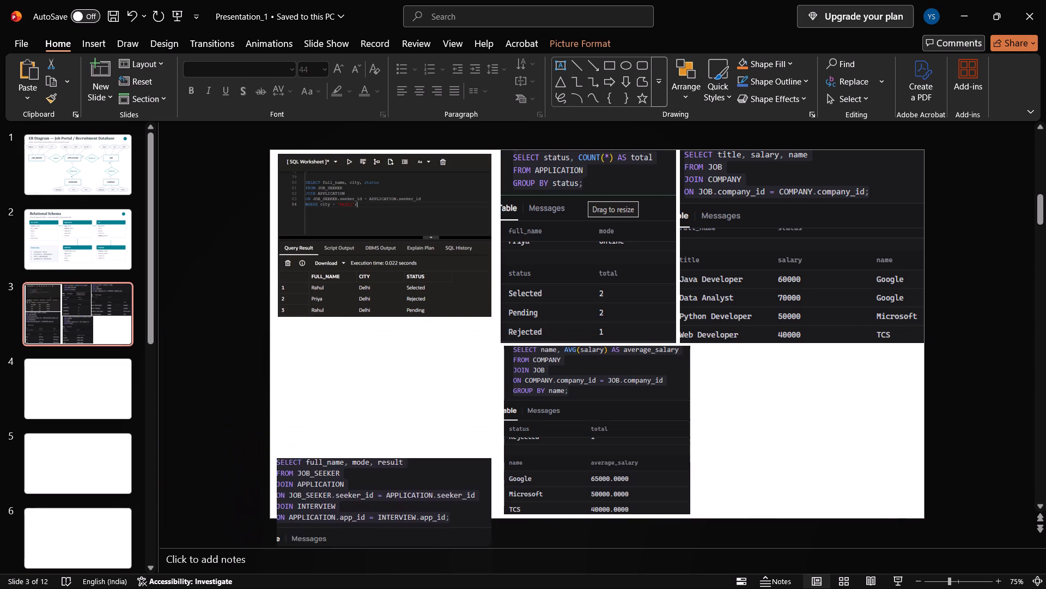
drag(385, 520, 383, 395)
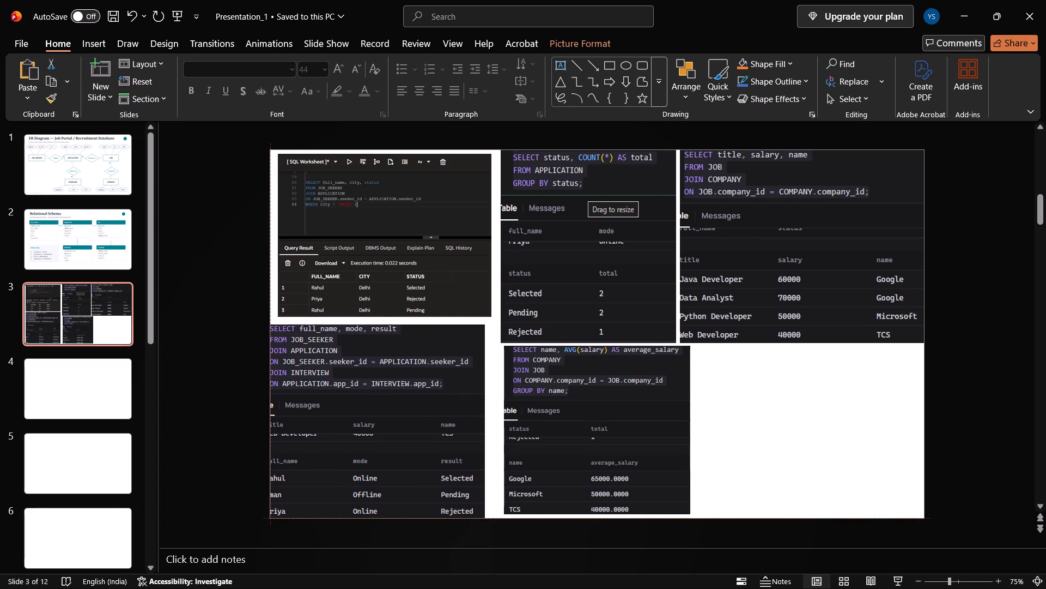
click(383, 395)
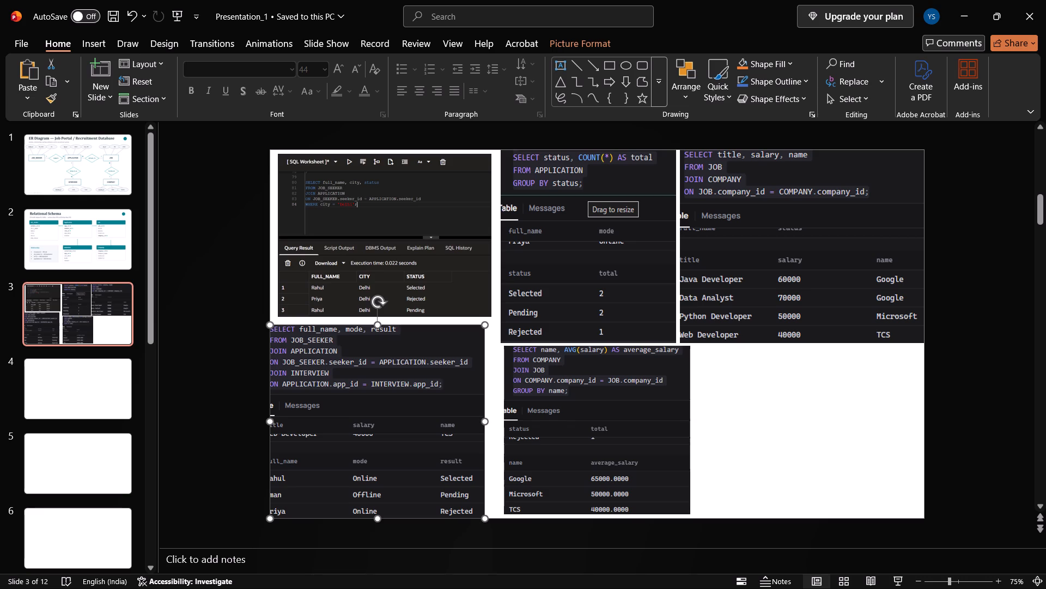
Move the status, COUNT(*) query picture from slide 3 onto blank slide 4 by cutting and pasting it.
click(595, 278)
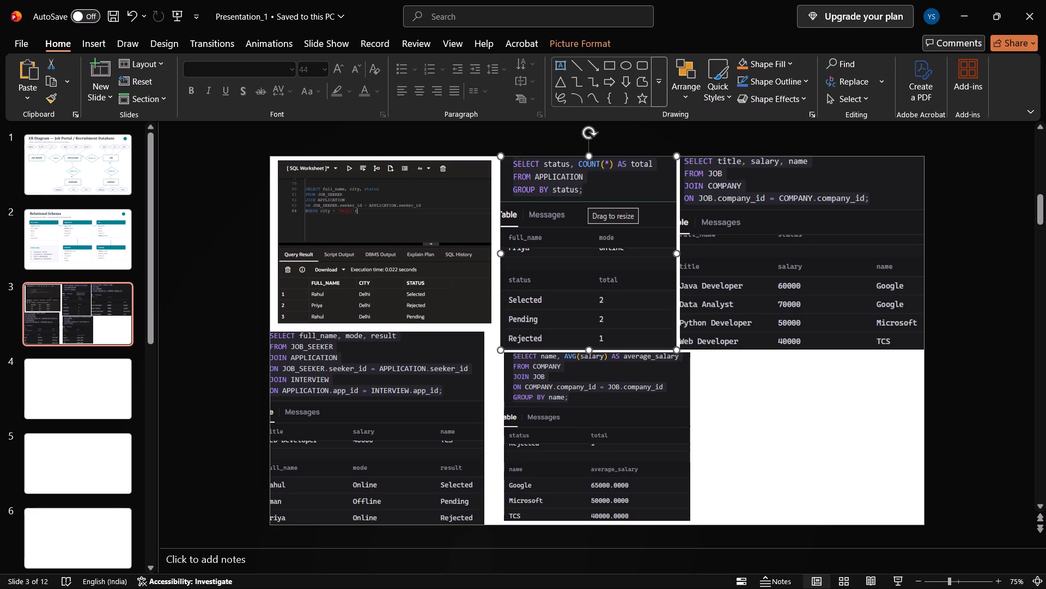
key(ctrl+x)
click(93, 399)
click(519, 291)
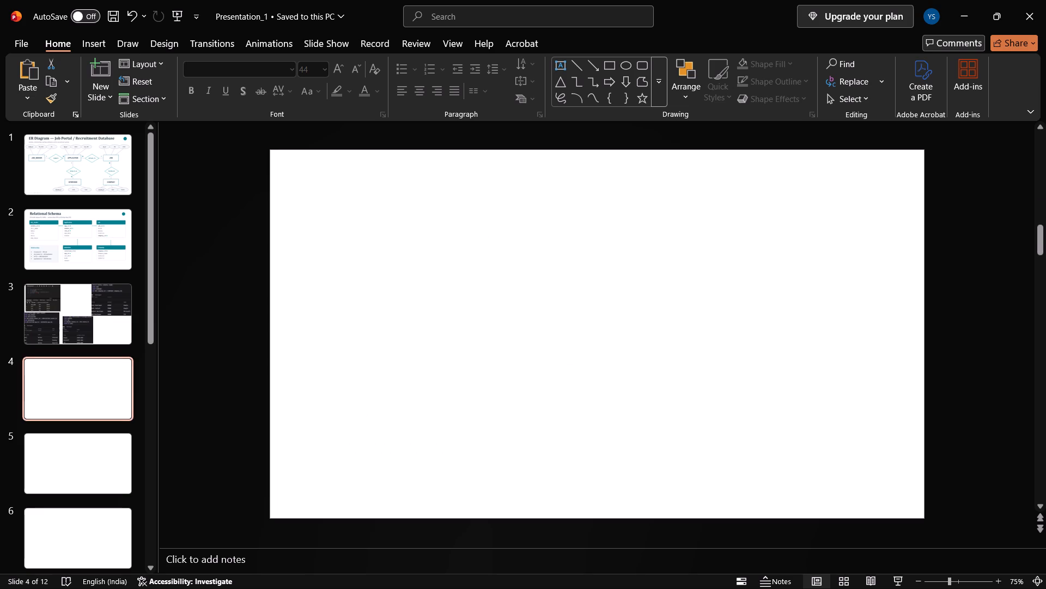
click(101, 29)
click(99, 39)
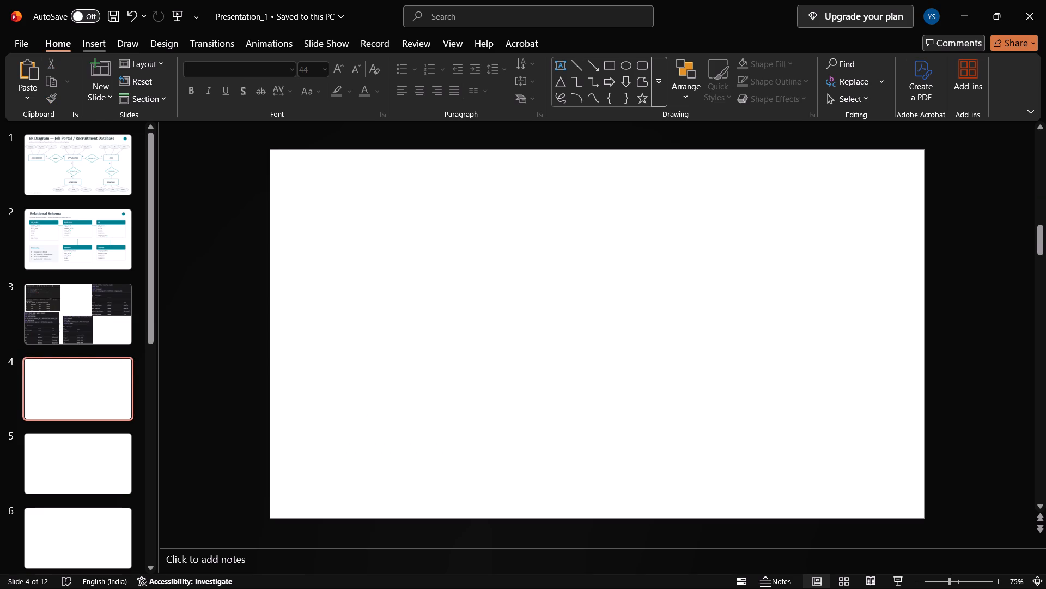
click(439, 205)
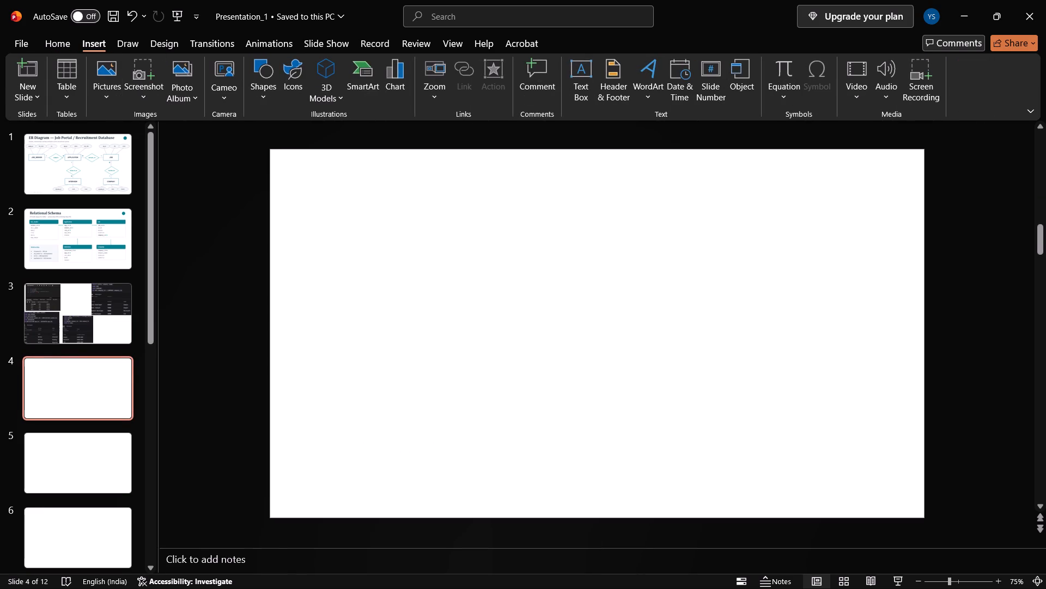
key(ctrl+v)
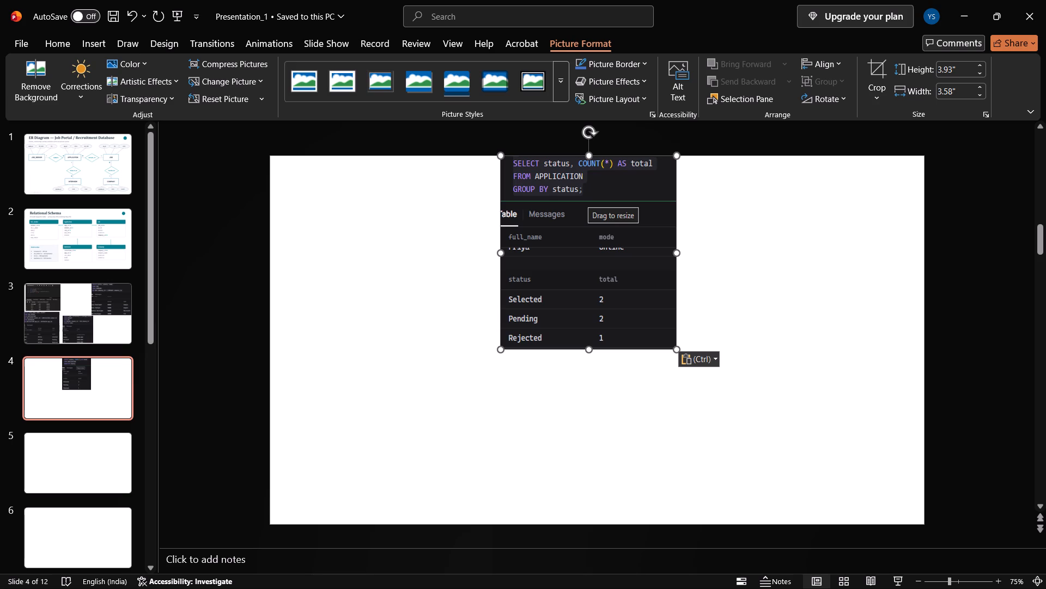
Enlarge the status count picture to about 6.77" high by 6.16" wide and place it on slide 4's left half.
drag(560, 275, 374, 293)
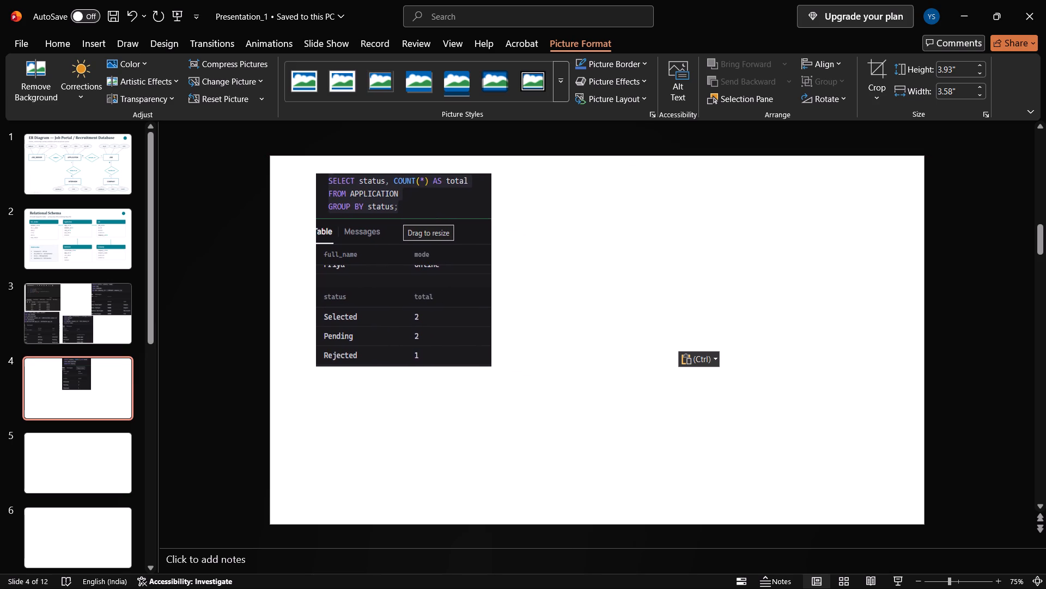
drag(374, 293, 364, 289)
drag(482, 359, 483, 360)
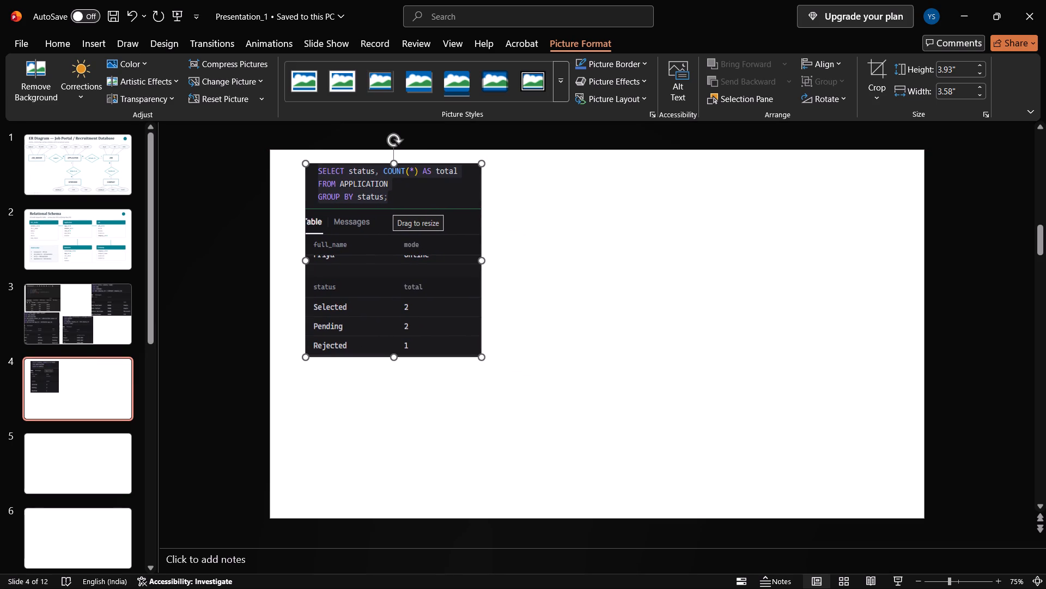
drag(483, 360, 529, 496)
drag(507, 400, 502, 400)
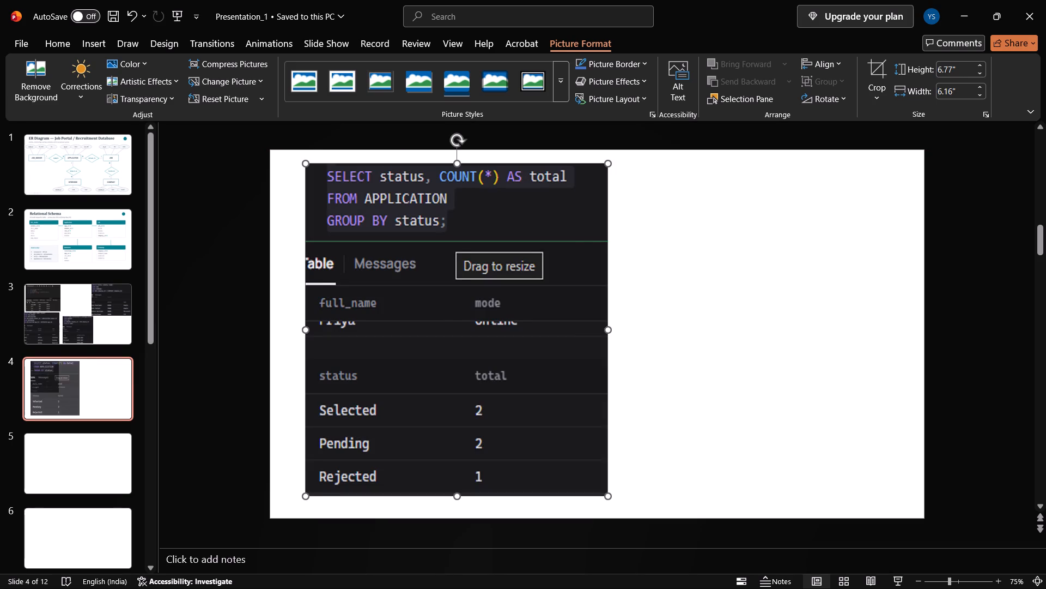
drag(502, 400, 479, 399)
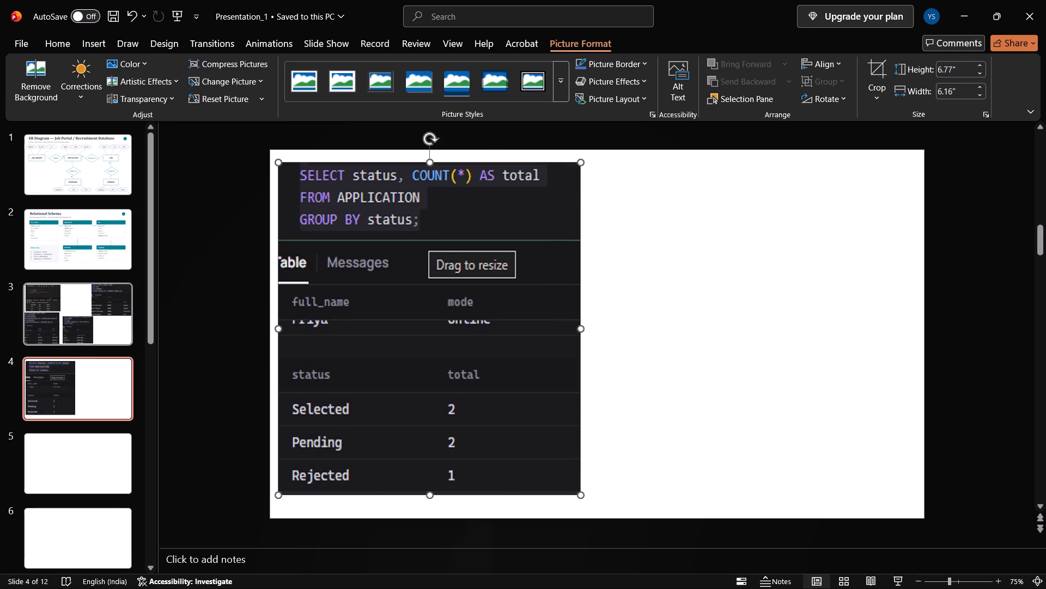
Move the name, AVG(salary) query picture from slide 3 to slide 4, placing it beside the status count picture.
click(119, 299)
click(629, 410)
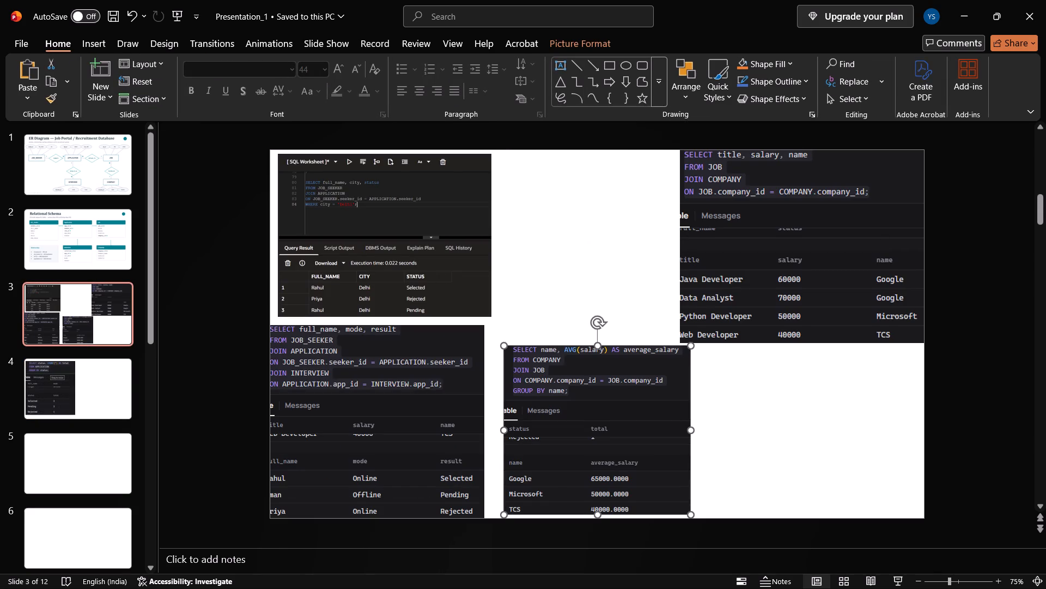
key(ctrl+x)
click(102, 391)
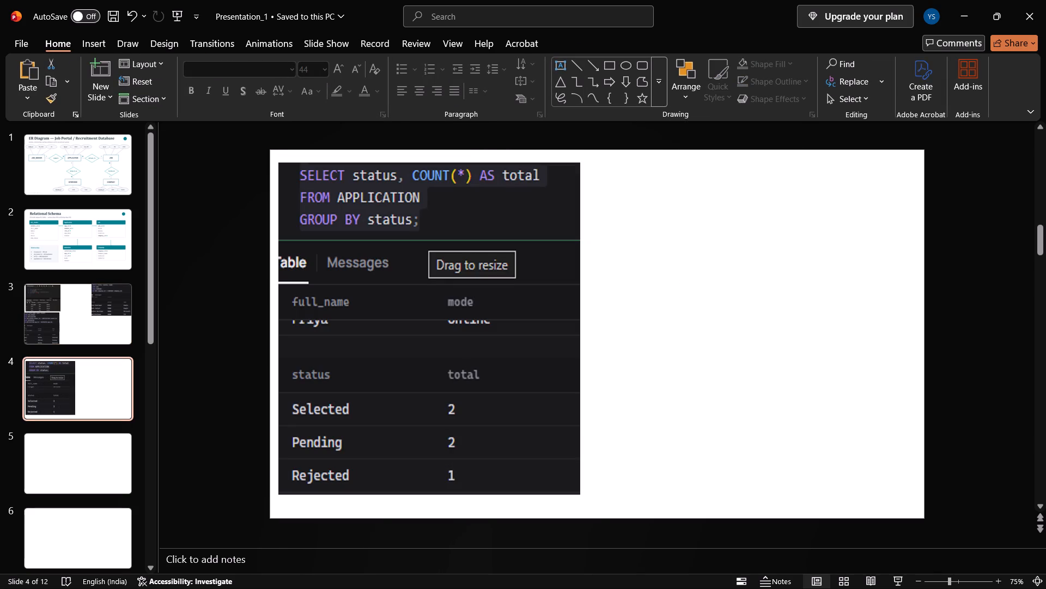
click(781, 378)
key(ctrl+v)
drag(643, 378, 792, 290)
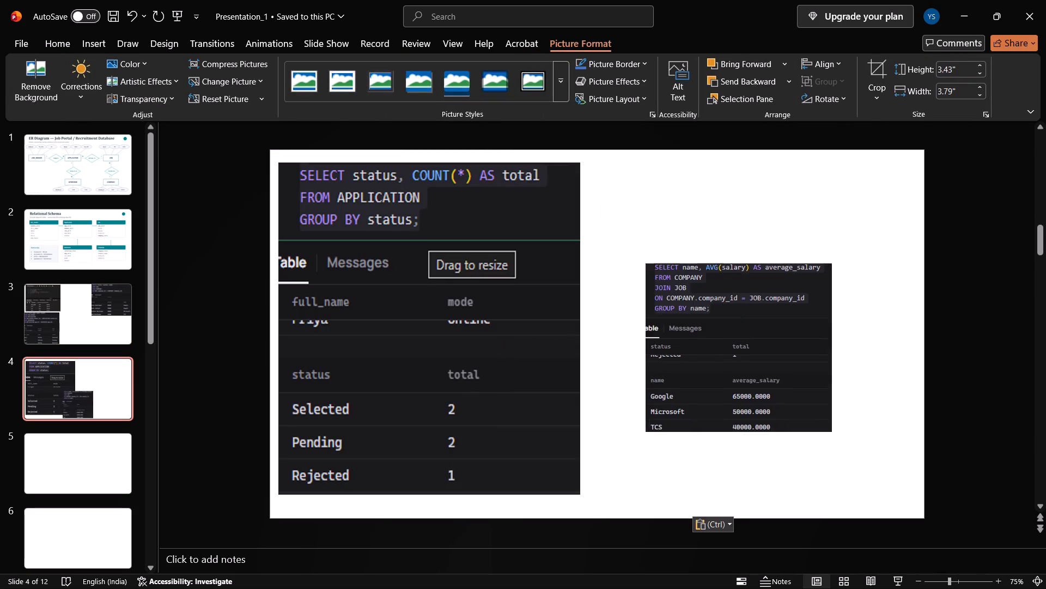
drag(792, 290, 733, 199)
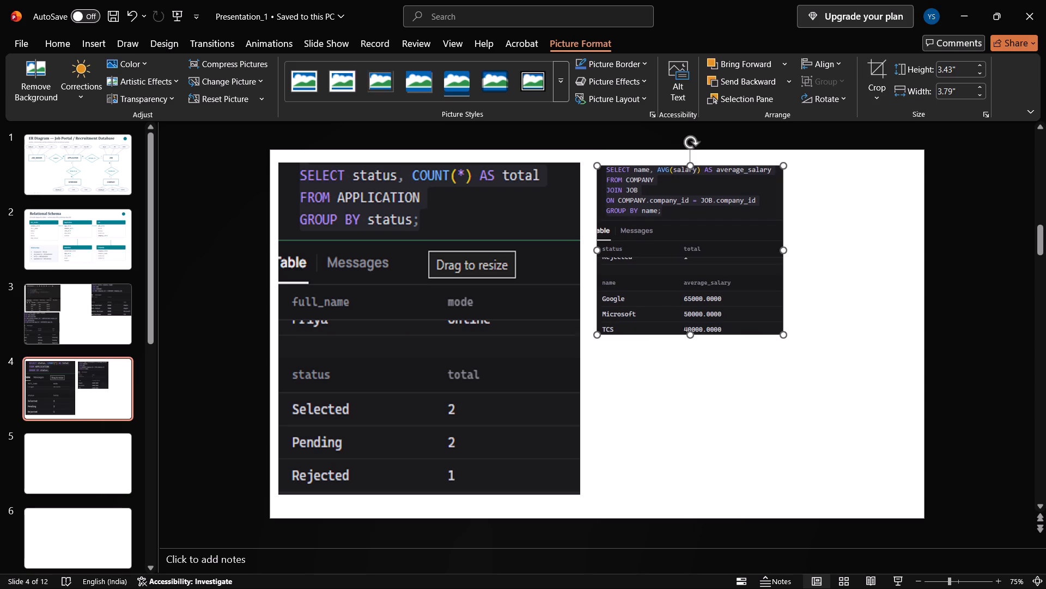
Enlarge the average salary picture to about 6.7" high by 6.16" wide to match the neighbouring picture on slide 4.
drag(786, 332, 847, 482)
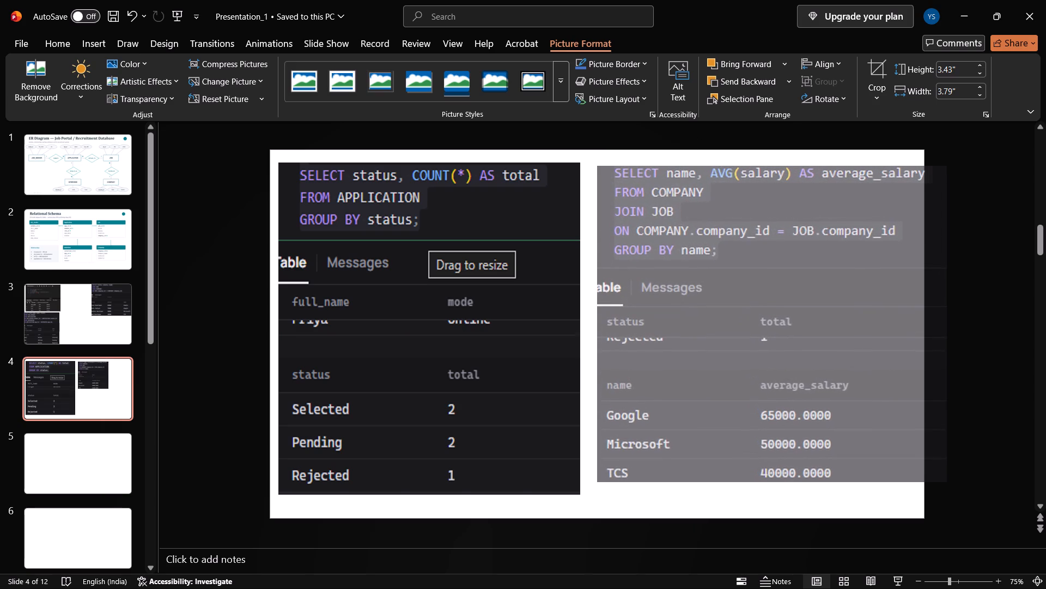
drag(847, 482, 805, 452)
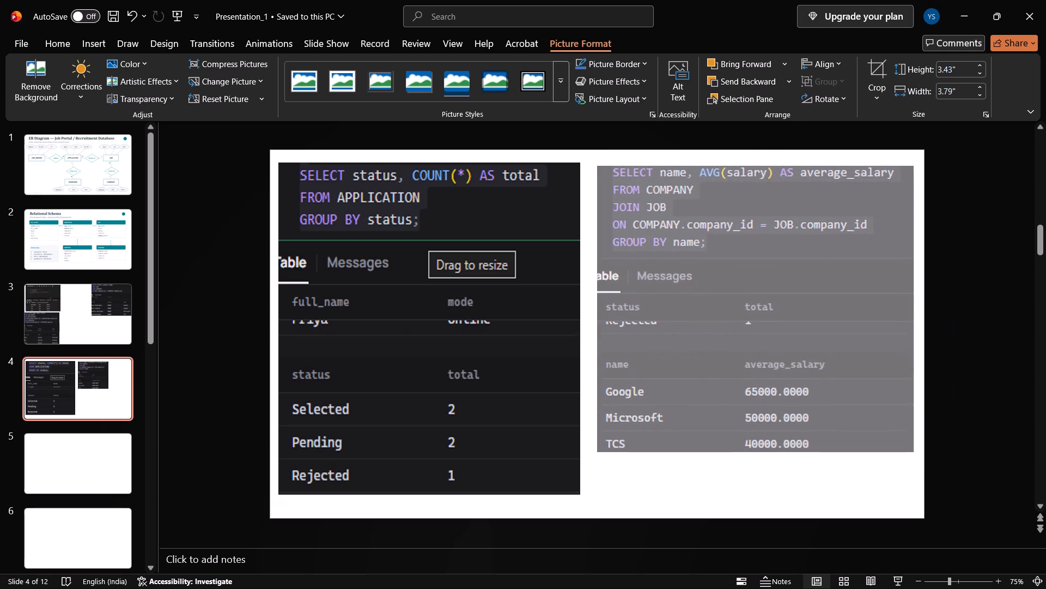
drag(805, 452, 804, 450)
drag(913, 311, 903, 311)
drag(751, 448, 749, 471)
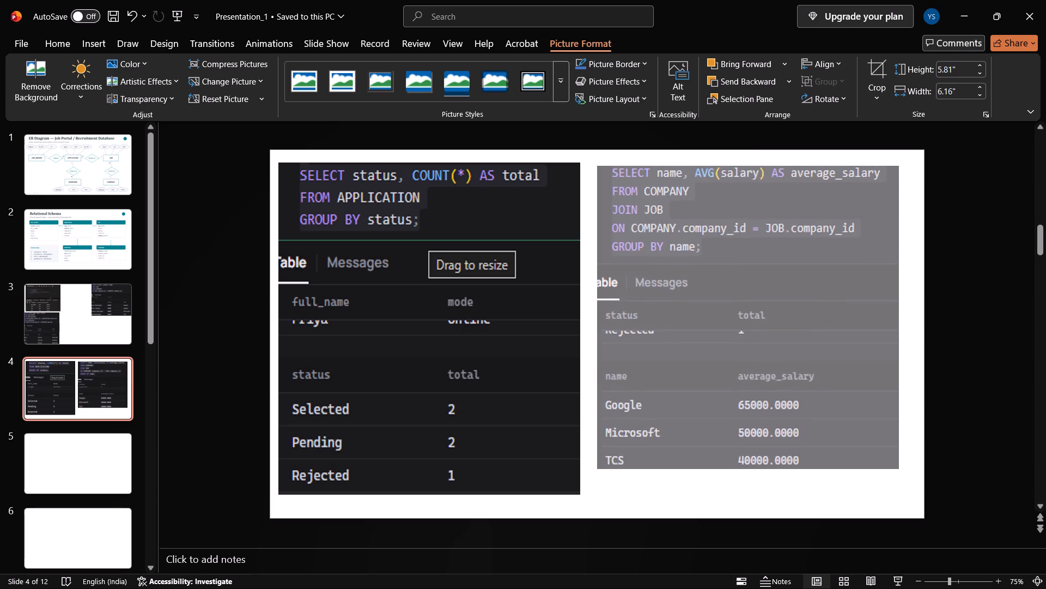
drag(749, 471, 749, 494)
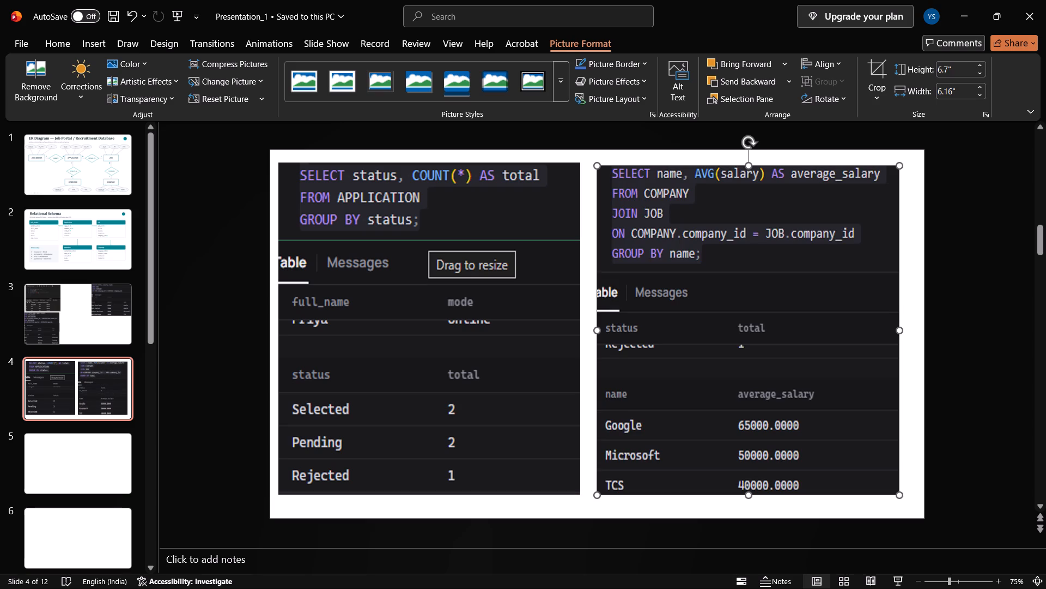
Move the title, salary, name query picture from slide 3 to the upper-left corner of blank slide 5.
click(113, 310)
click(852, 239)
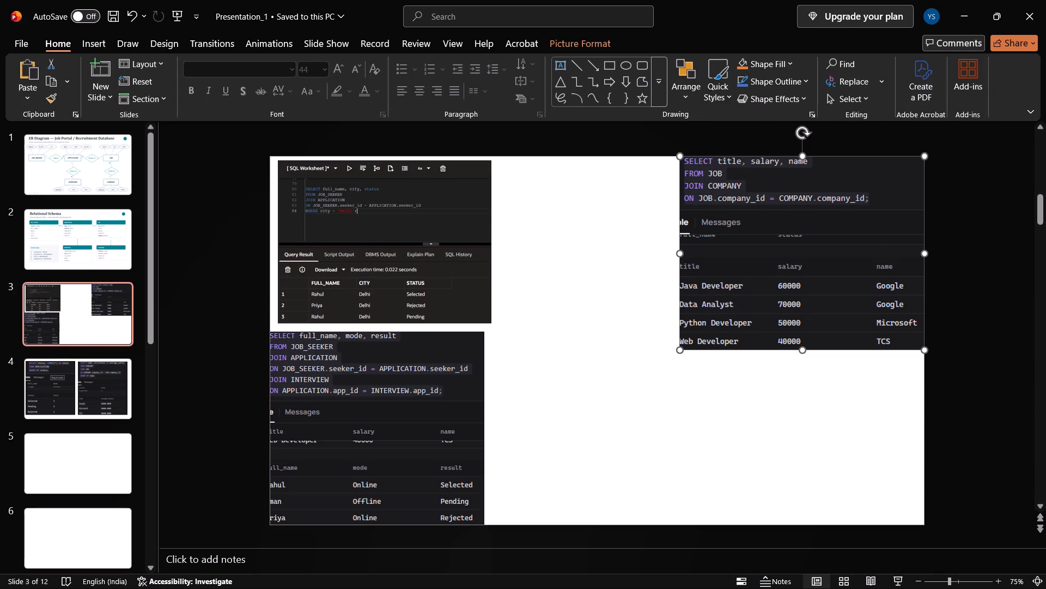
key(ctrl+x)
click(36, 468)
click(366, 218)
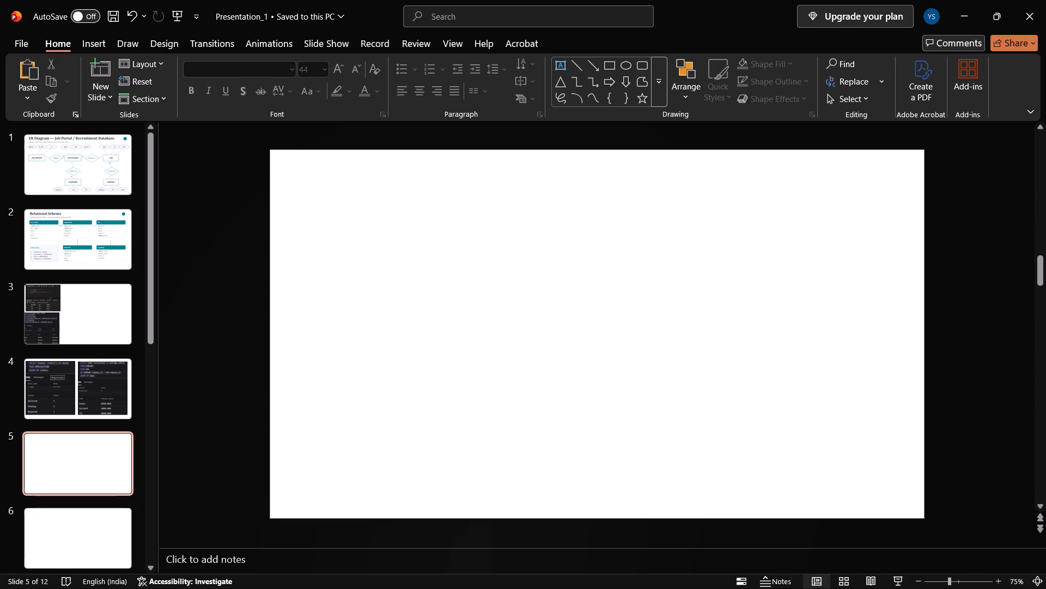
key(ctrl+v)
drag(730, 236, 368, 277)
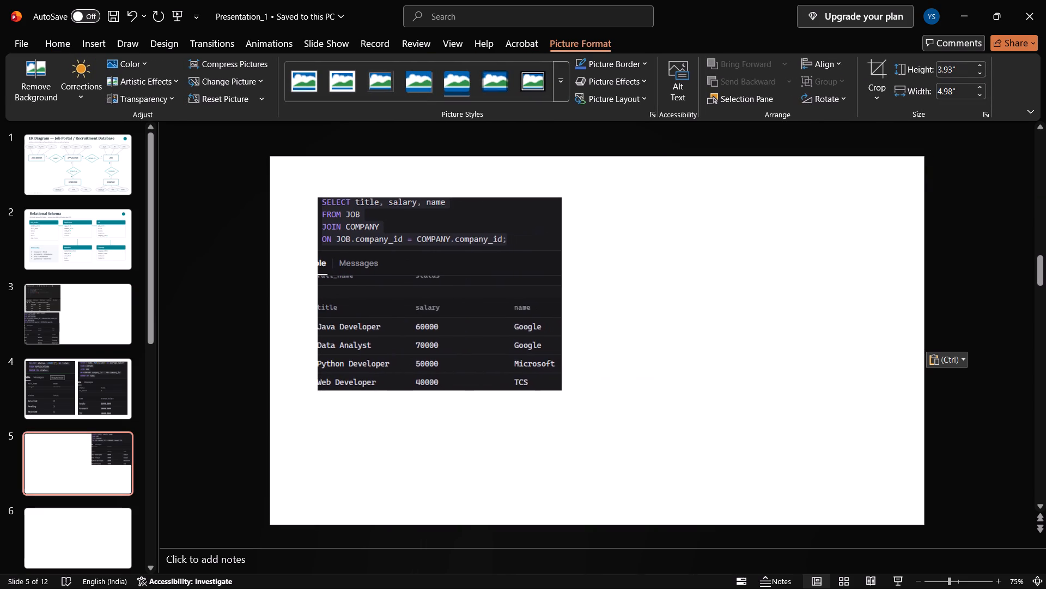
drag(368, 277, 322, 238)
Resize the title, salary, name picture to about 6.67" high by 6.41" wide, set slightly in from slide 5's left edge.
drag(510, 350, 586, 489)
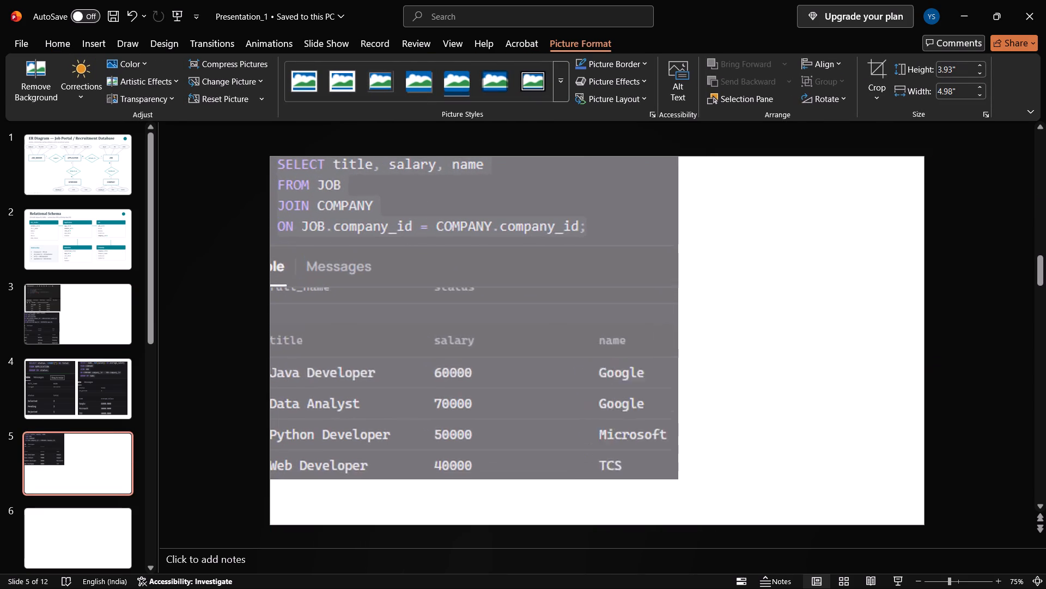
drag(586, 489, 534, 447)
drag(522, 305, 533, 324)
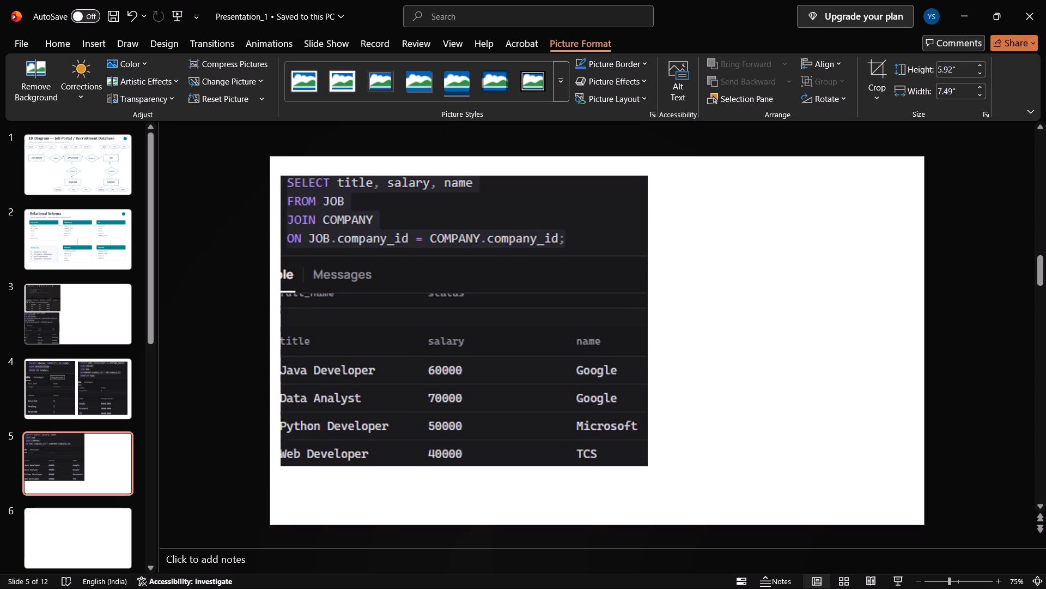
drag(533, 324, 530, 324)
drag(646, 314, 601, 322)
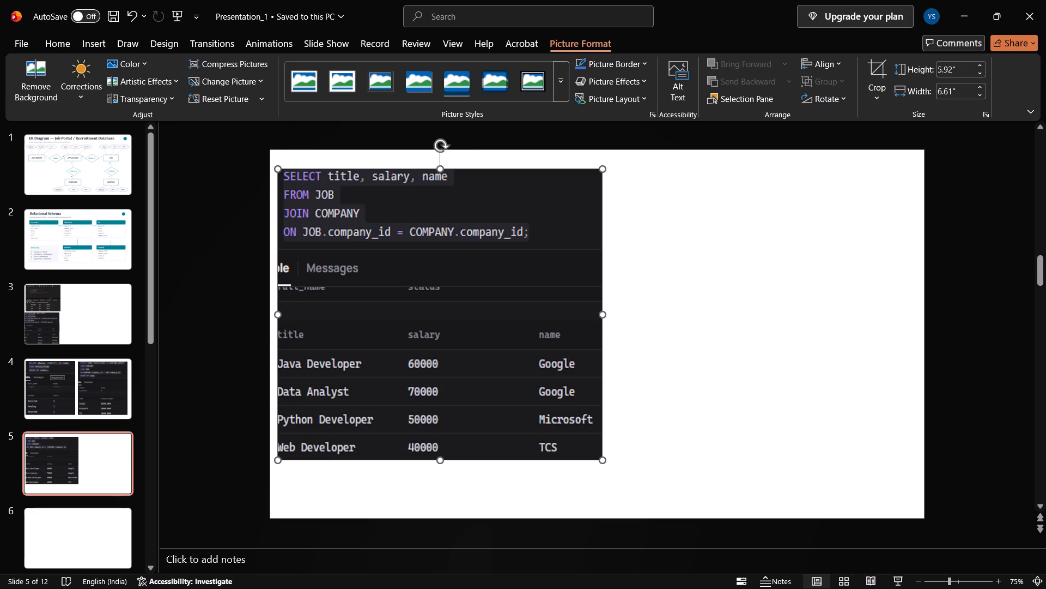
drag(441, 462, 438, 478)
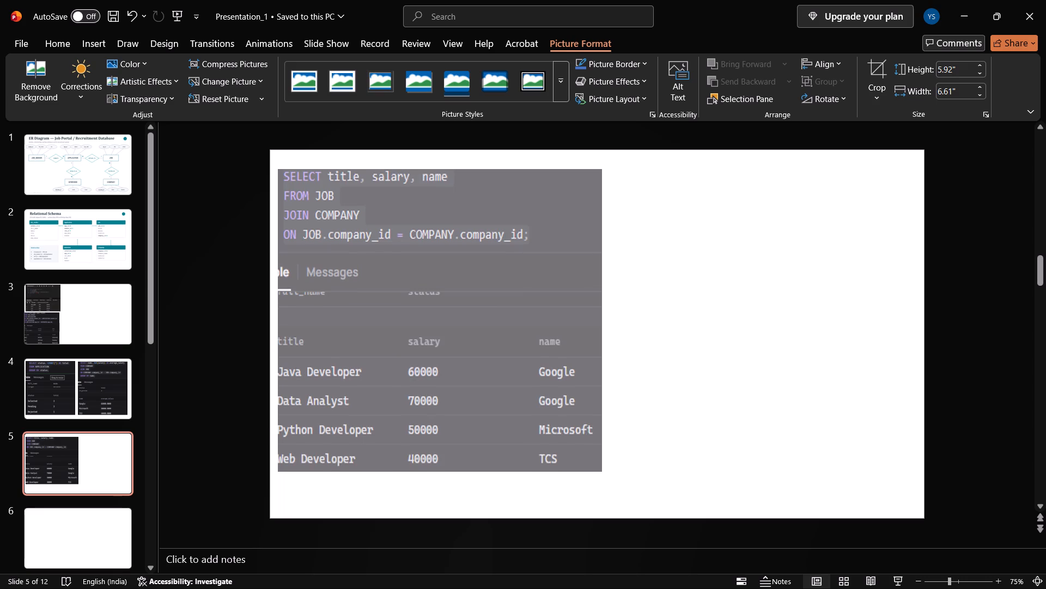
drag(438, 478, 439, 496)
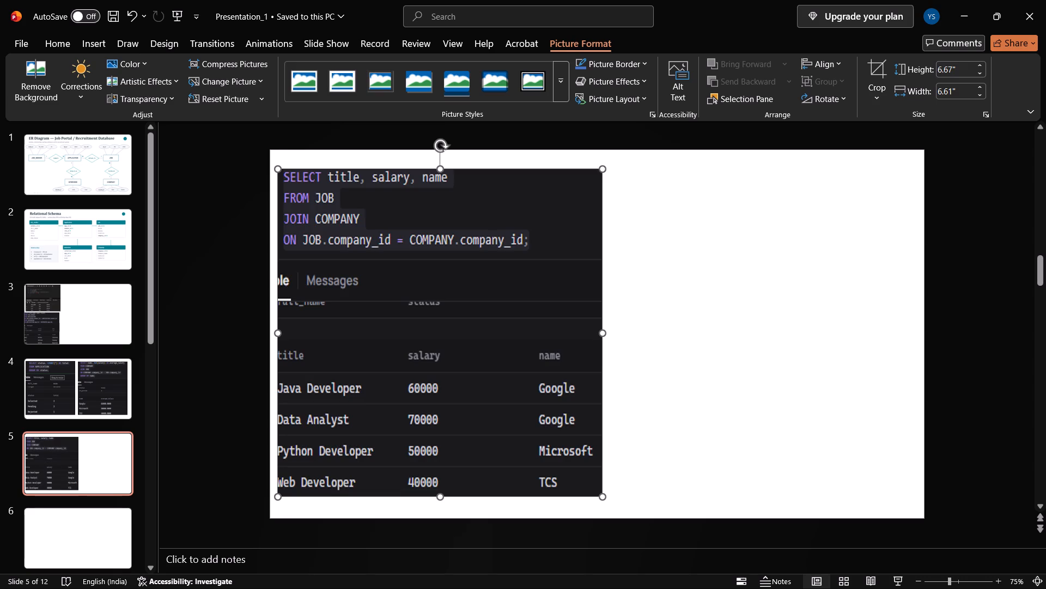
drag(605, 335, 592, 335)
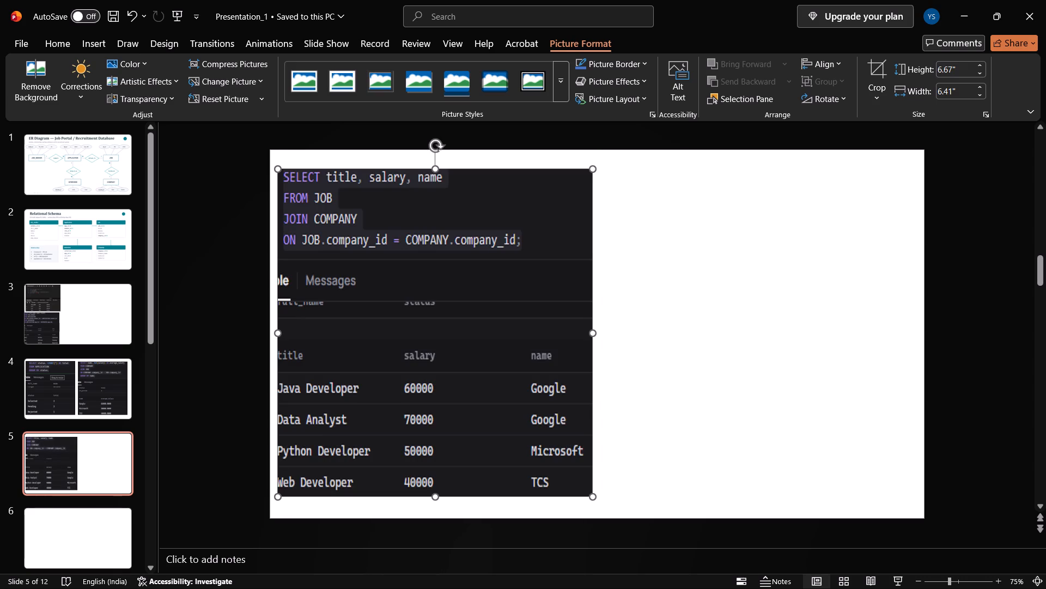
Move the full_name, mode, result picture to the upper right of slide 3.
click(46, 304)
drag(421, 390, 808, 232)
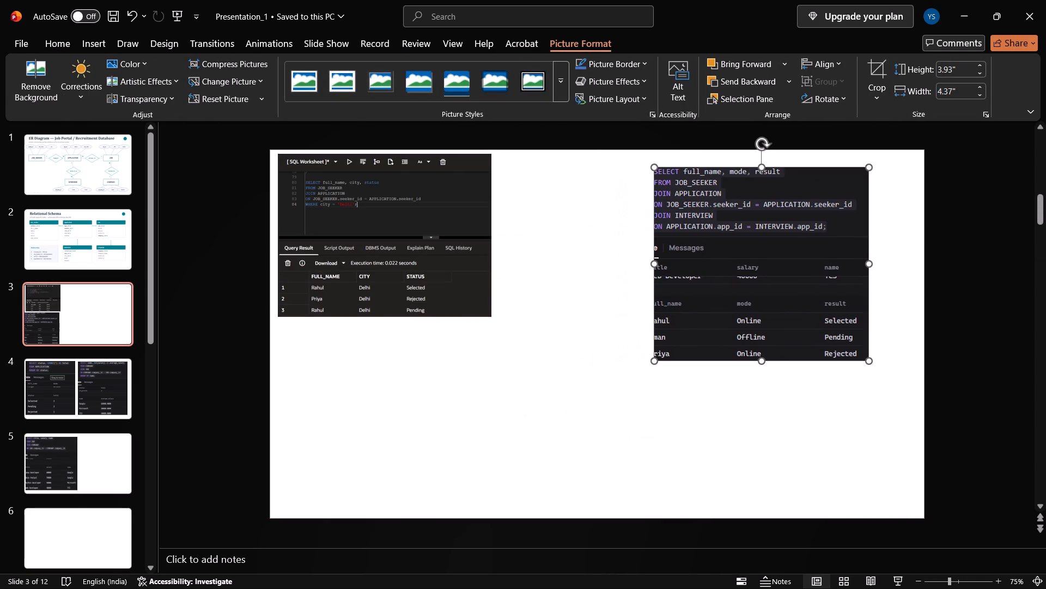
Nudge the FreeSQL Delhi applicants screenshot down and enlarge it across the left half of slide 3.
drag(433, 279, 433, 285)
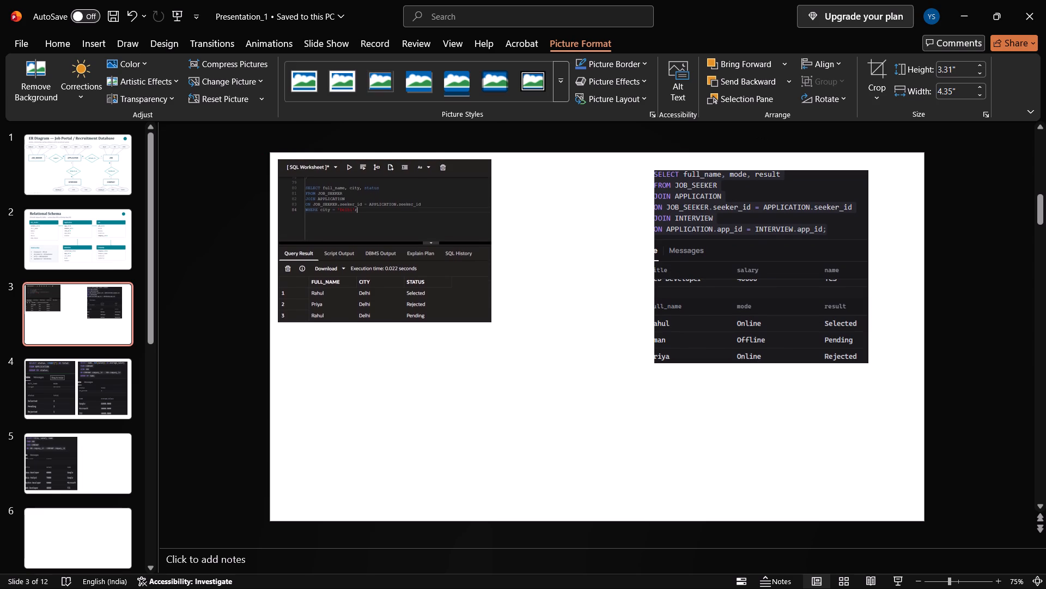
drag(433, 285, 435, 290)
drag(492, 324, 536, 442)
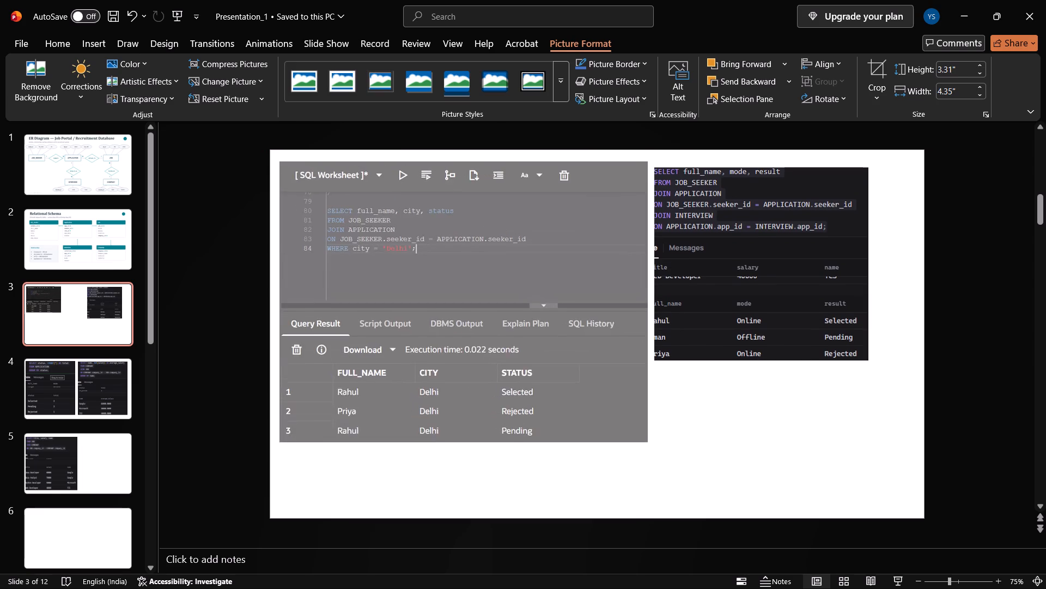
Resize the Delhi applicants screenshot on slide 3 to about 6.23" high by 6.12" wide, keeping its upper-left corner in place.
drag(536, 442, 536, 445)
drag(652, 303, 619, 311)
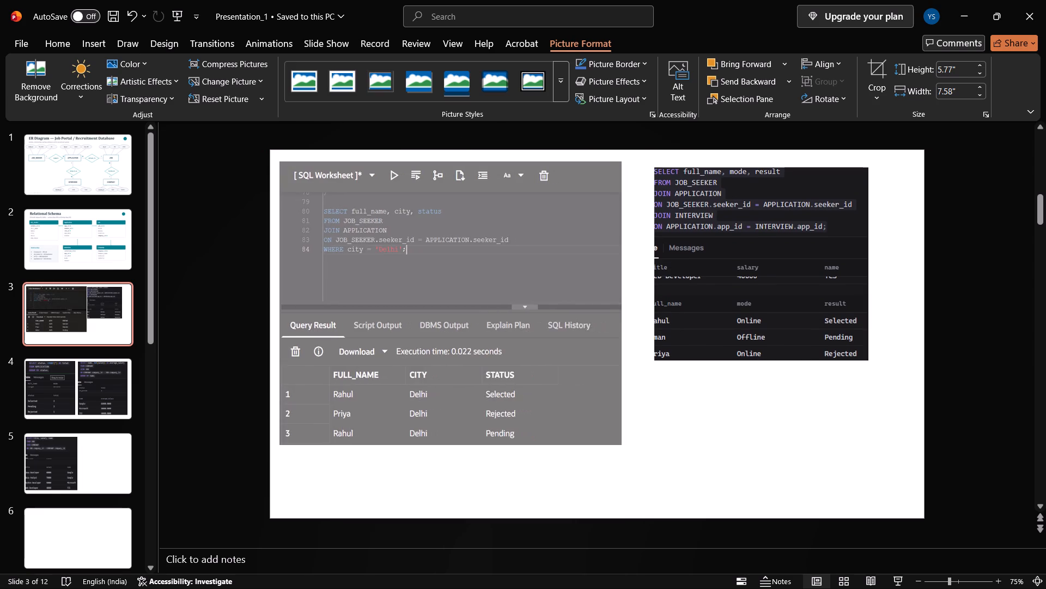
drag(619, 311, 577, 314)
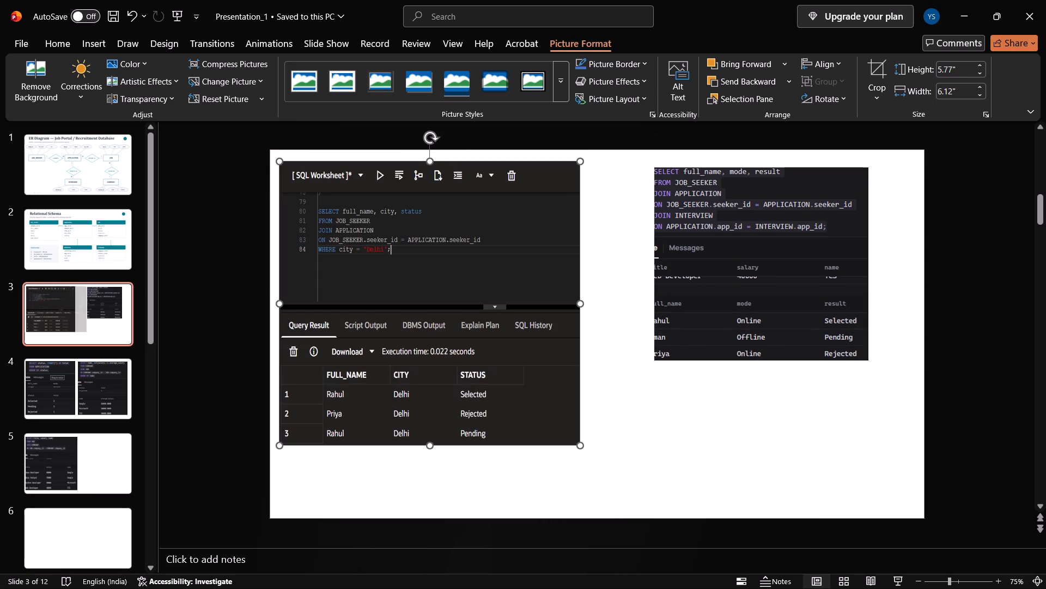
drag(430, 448, 429, 490)
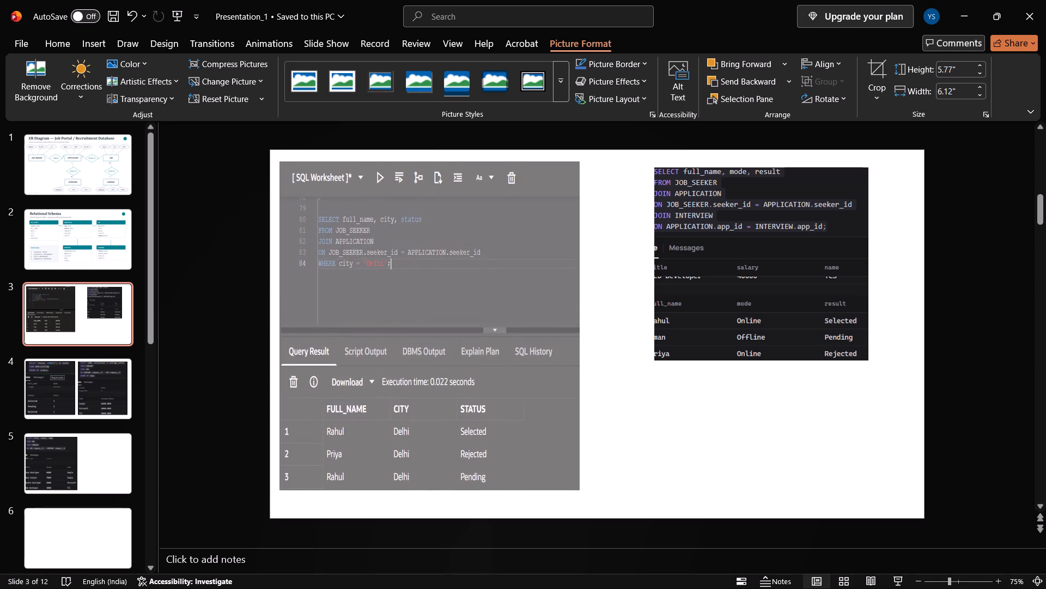
drag(429, 490, 428, 491)
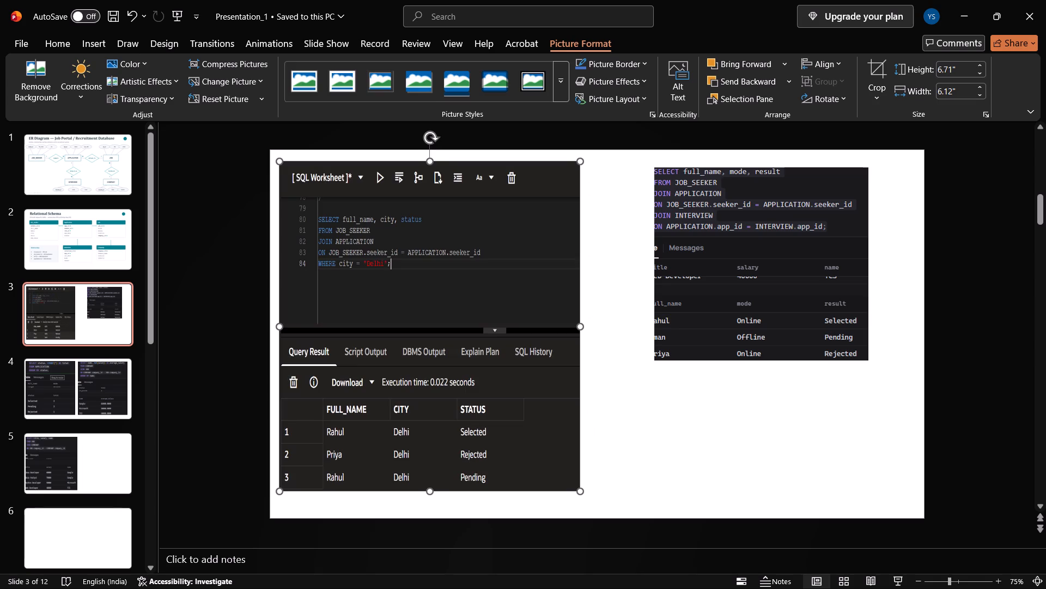
drag(428, 489, 430, 467)
click(528, 304)
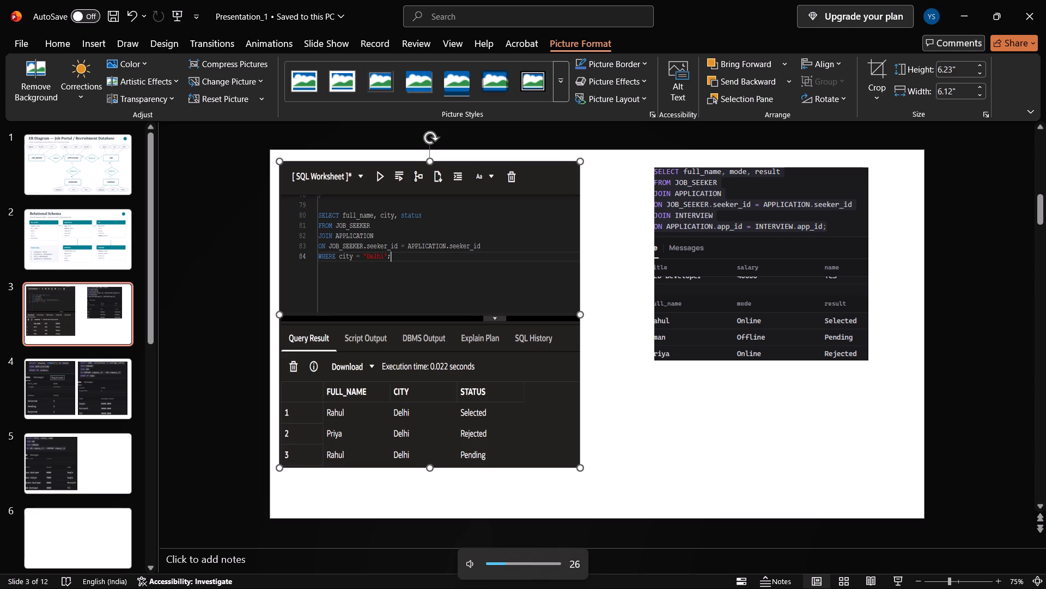
click(470, 306)
Pause the YouTube Music playback from the system quick settings.
click(935, 570)
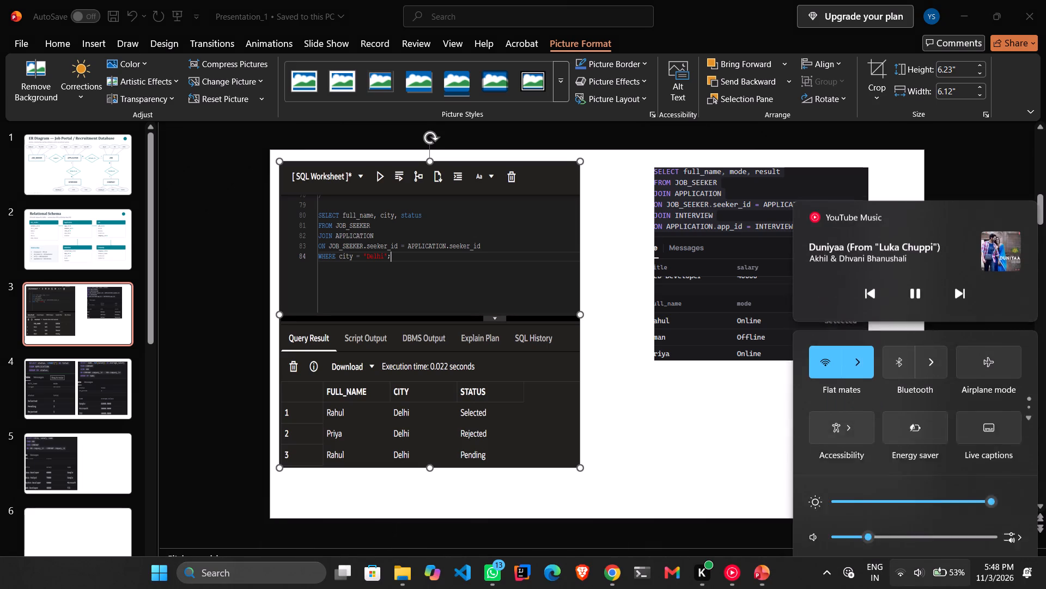
click(926, 245)
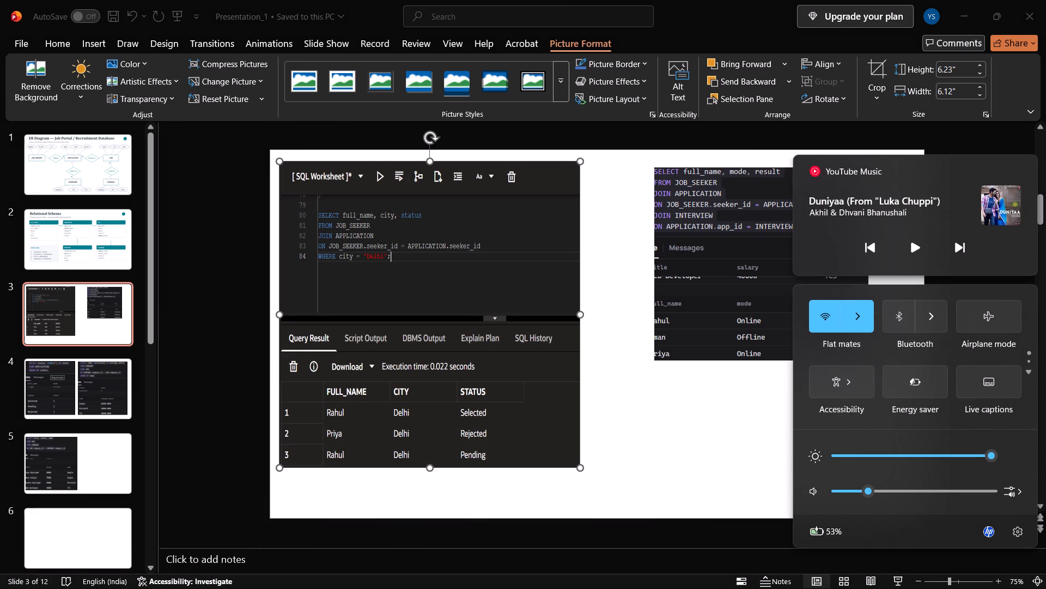
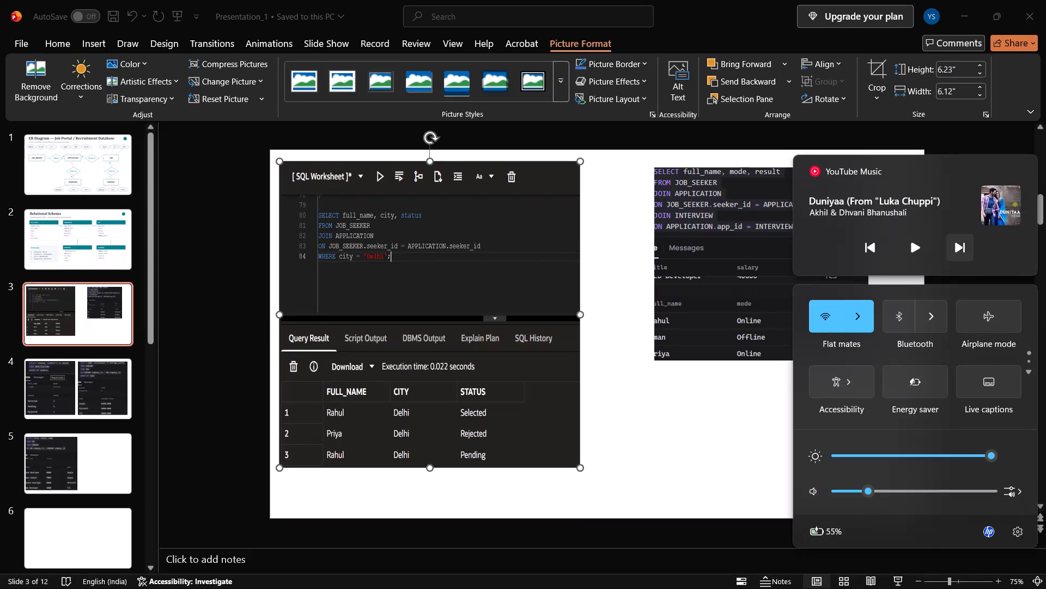
Resume the paused YouTube Music track in the system media controls and dismiss the quick settings overlay.
click(911, 257)
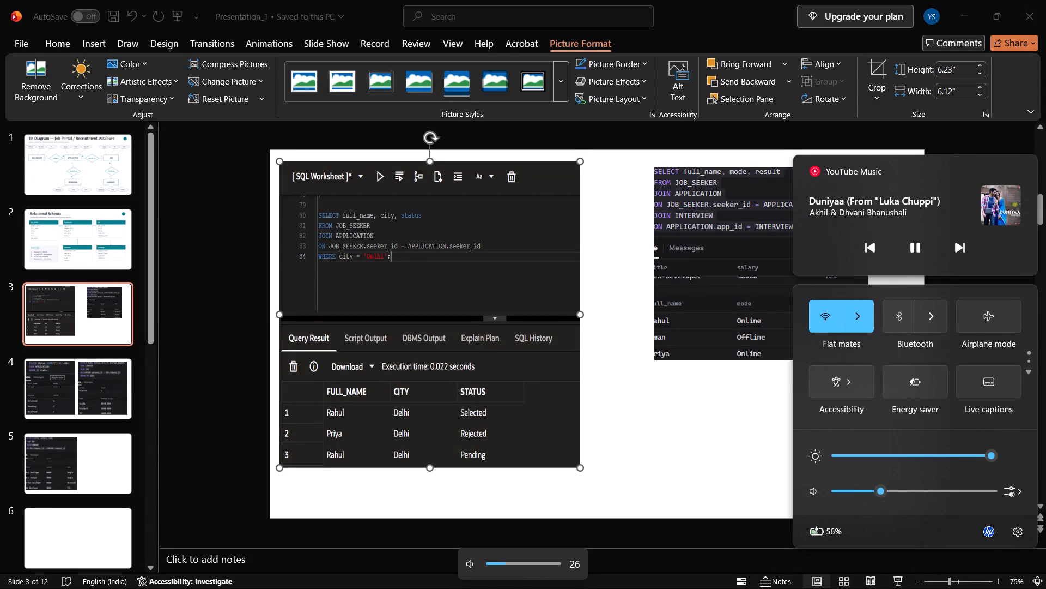
click(695, 471)
Select the full_name, mode, result query picture on slide 3.
click(762, 278)
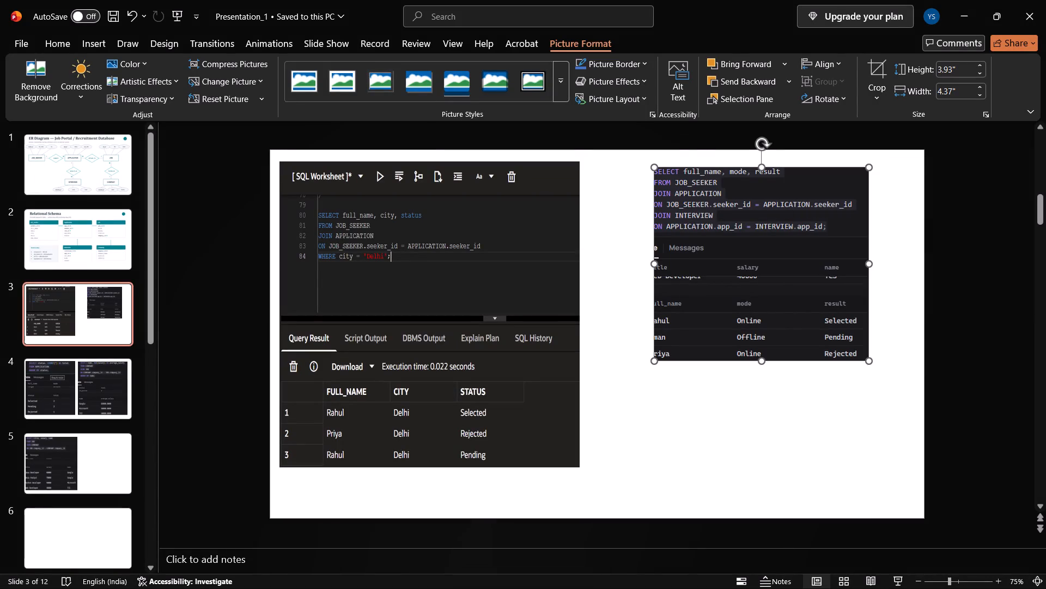
Enlarge the full_name, mode, result picture to about 6.24" high by 5.94" wide, filling slide 3's right half.
drag(763, 362, 769, 466)
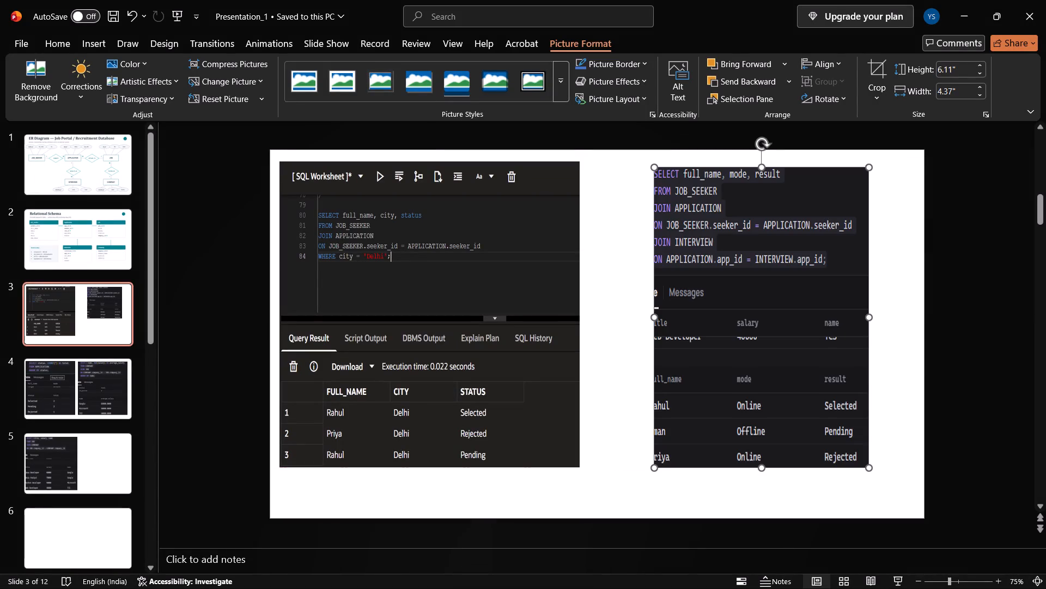
drag(653, 317, 611, 316)
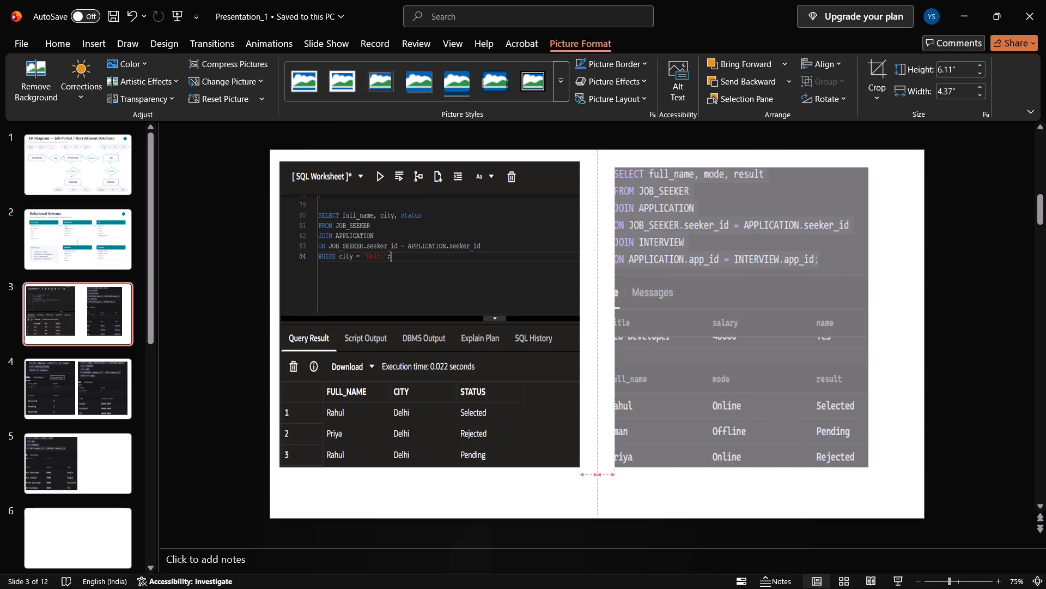
drag(611, 316, 602, 316)
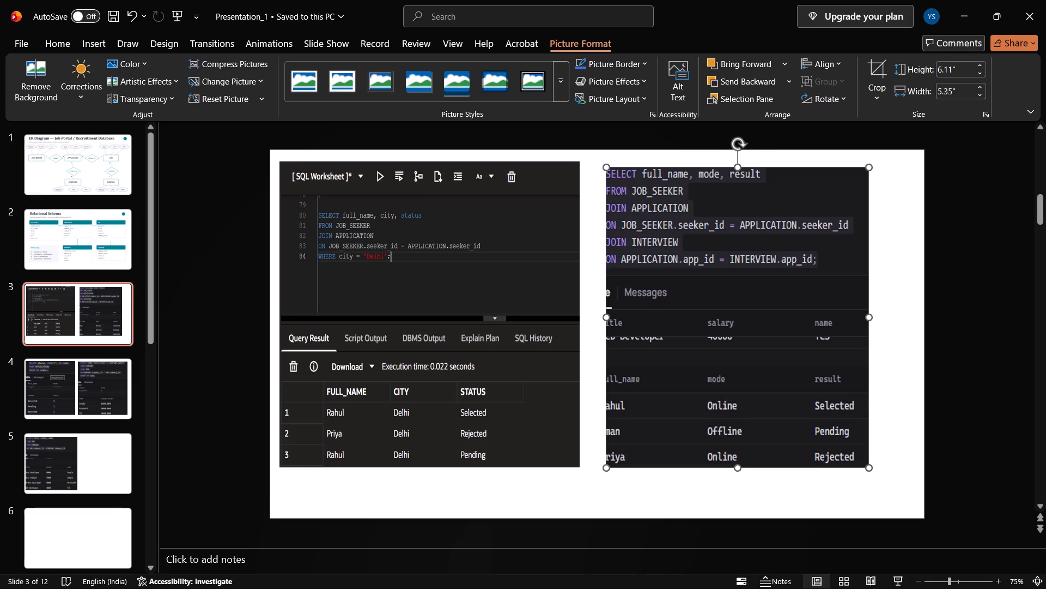
click(871, 170)
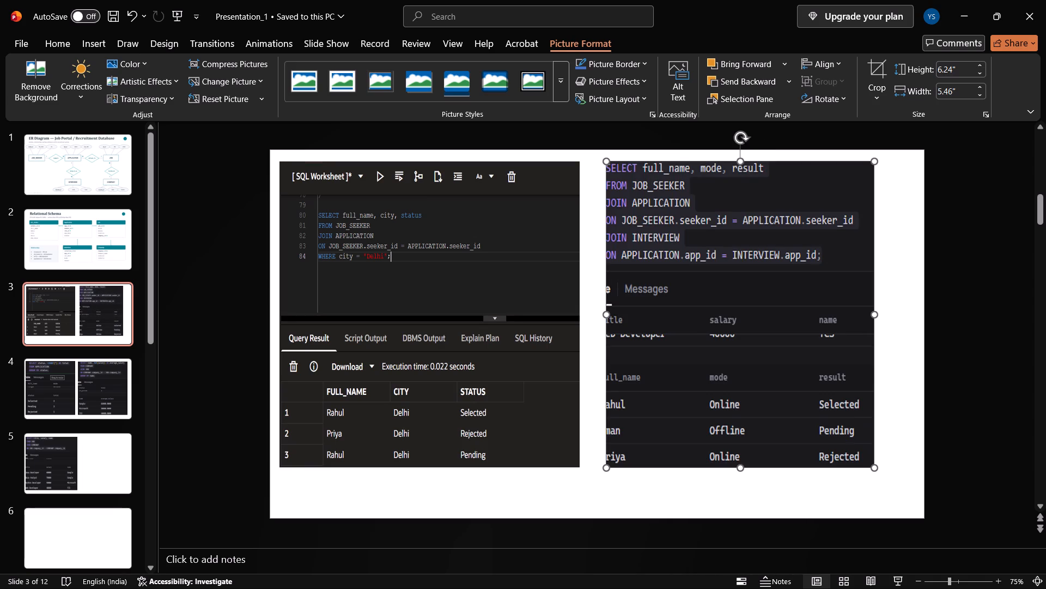
drag(877, 315, 898, 317)
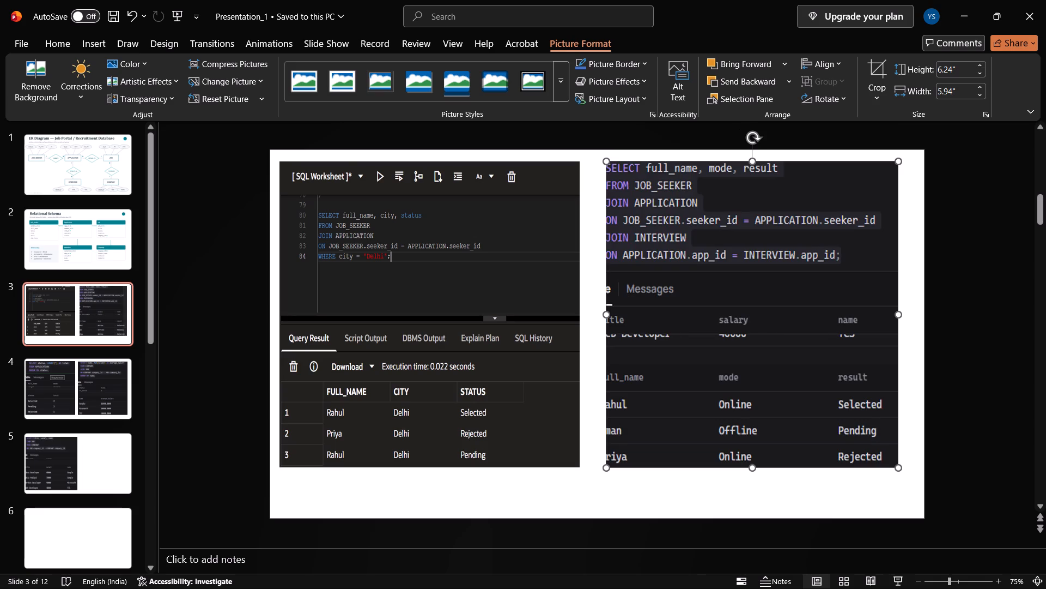
Delete the three blank slides directly before the slide holding five query pictures, keeping blank slides 6 and 7.
click(69, 466)
scroll(80, 476, down, 8)
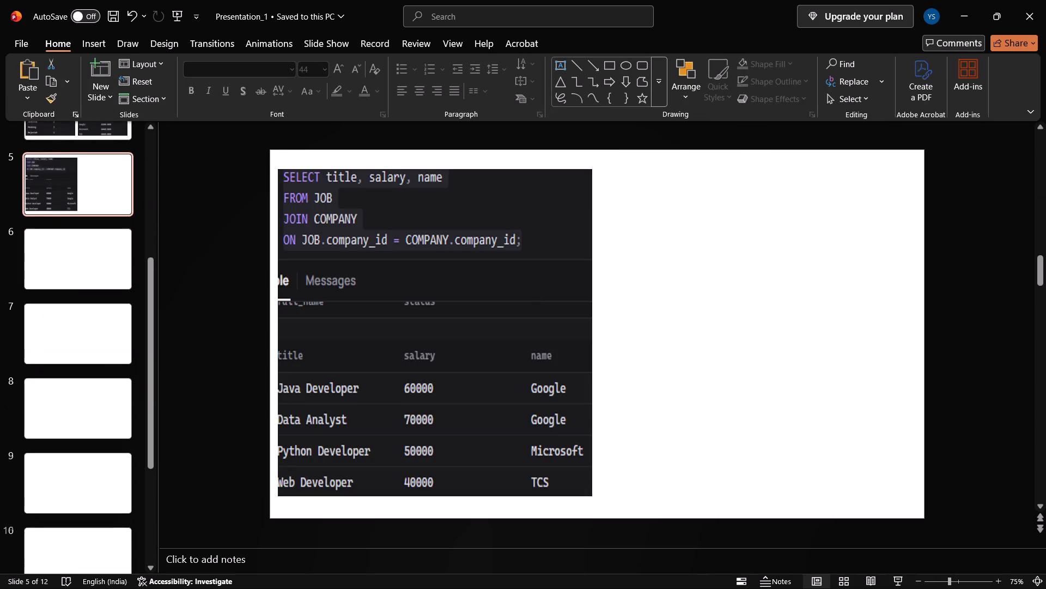
scroll(79, 471, down, 5)
click(87, 305)
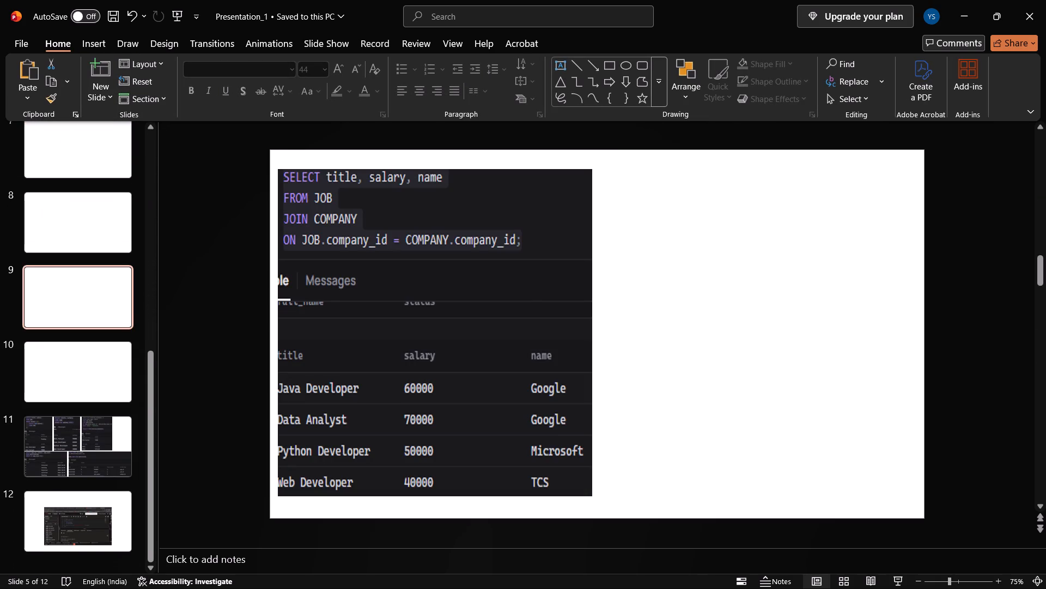
key(Delete)
click(84, 304)
key(Delete)
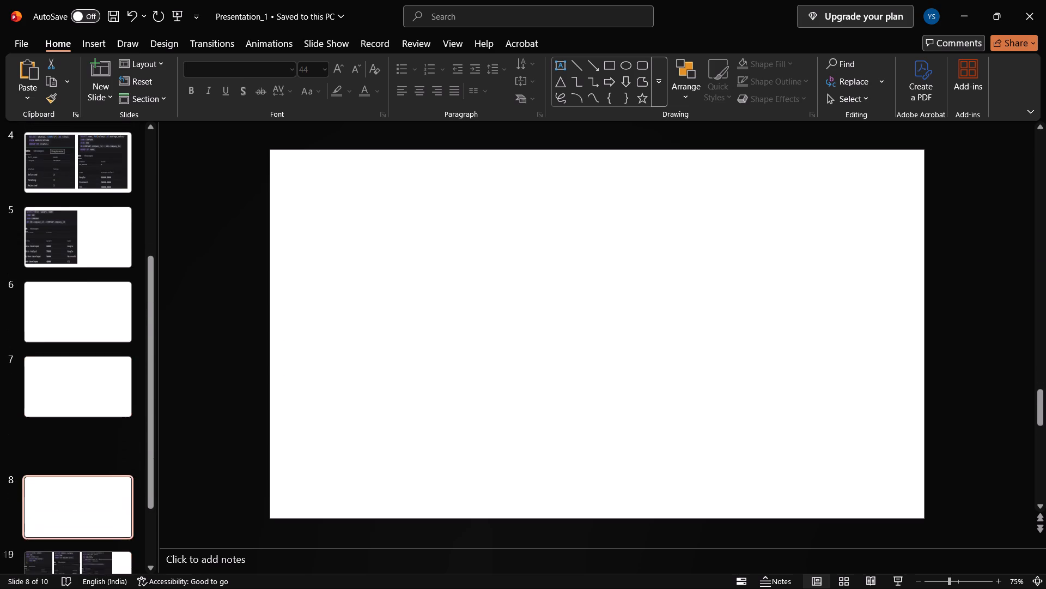
click(77, 448)
key(Delete)
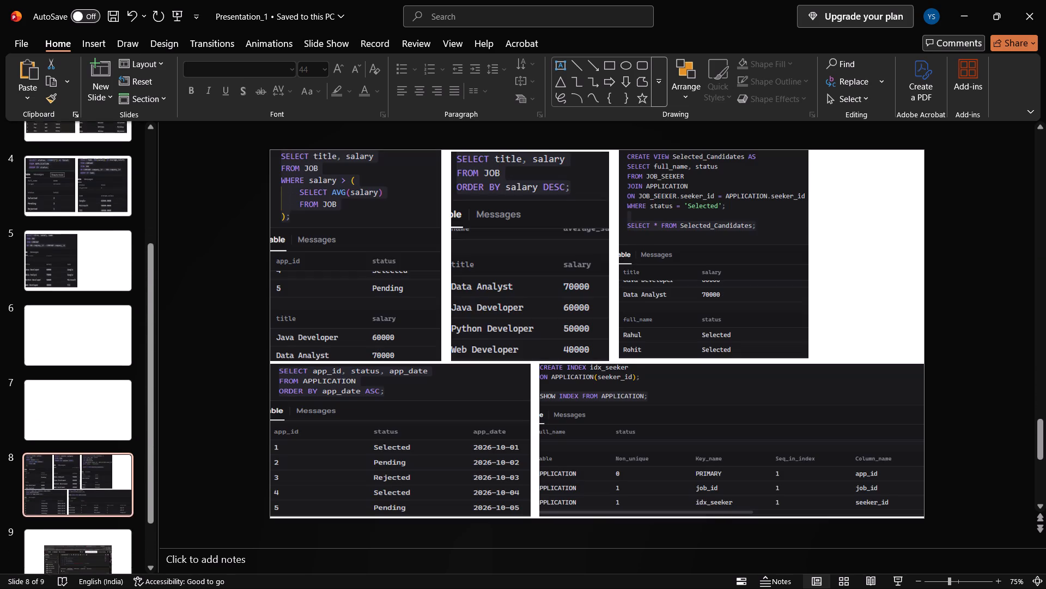
Move the title, salary query picture with the AVG(salary) subquery from slide 8 to the empty right half of slide 5.
click(44, 450)
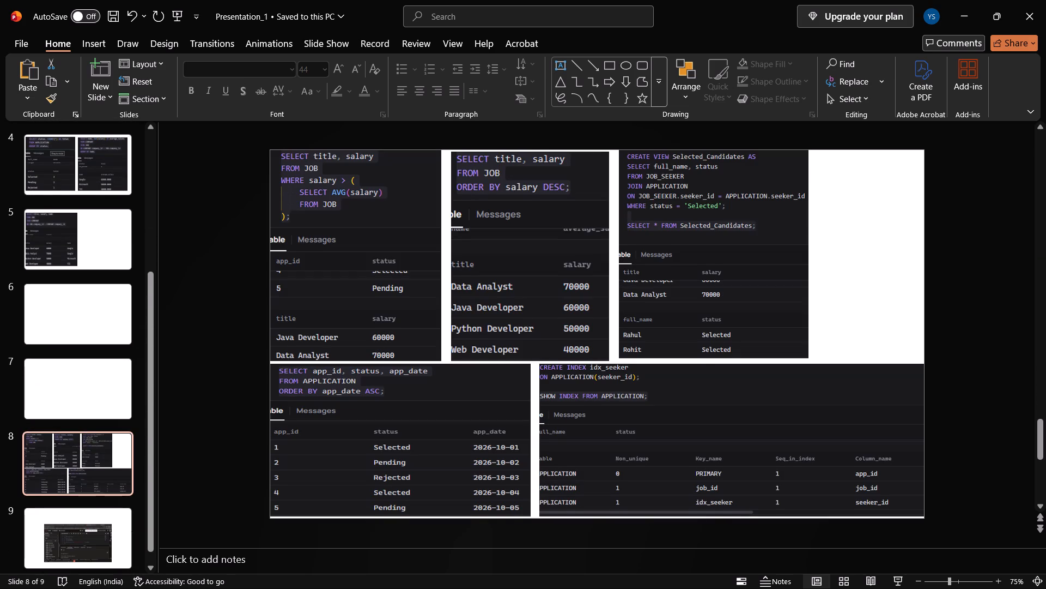
click(370, 288)
key(ctrl+x)
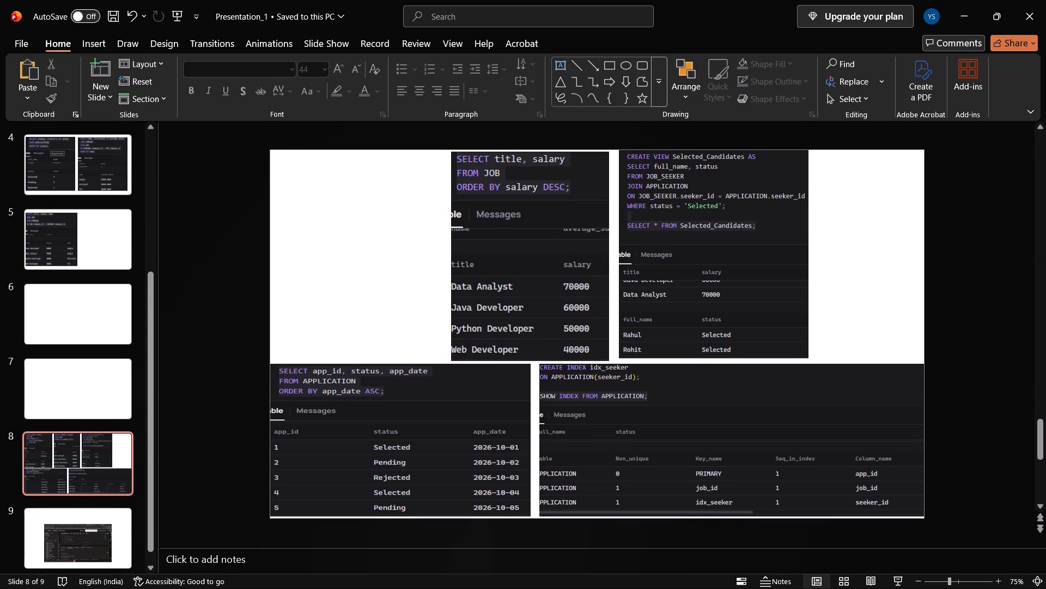
click(87, 215)
click(711, 310)
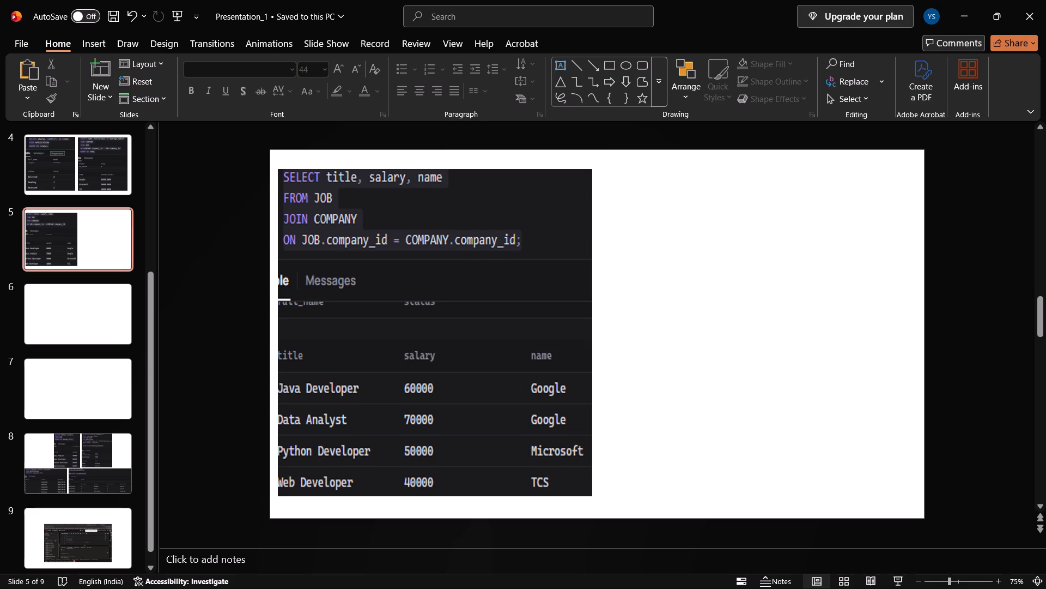
key(ctrl+v)
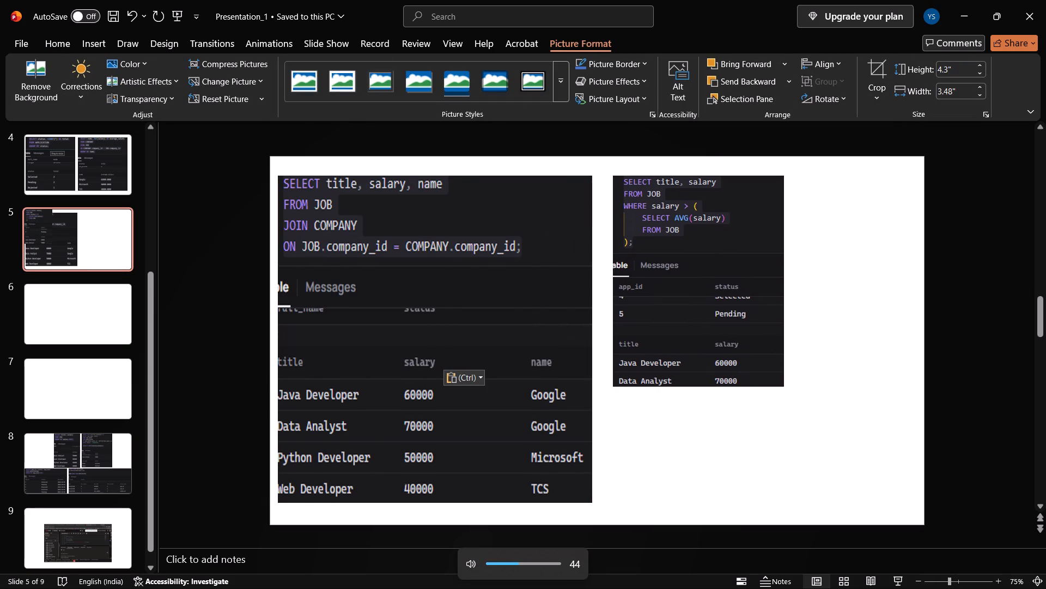
Enlarge the AVG(salary) subquery picture to about 6.67" high by 5.99" wide on slide 5.
drag(783, 378, 852, 454)
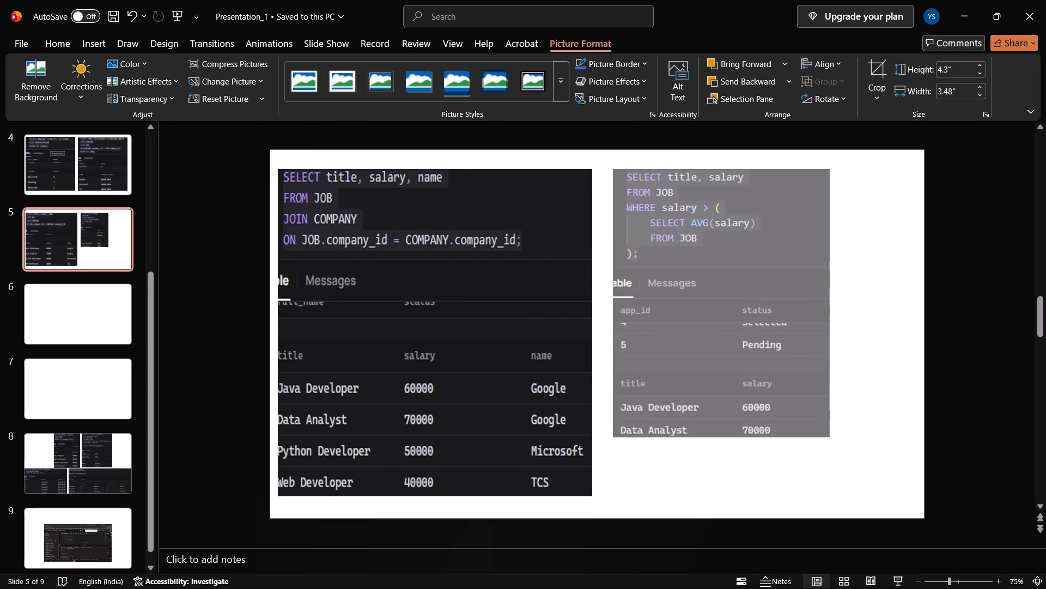
drag(852, 454, 879, 446)
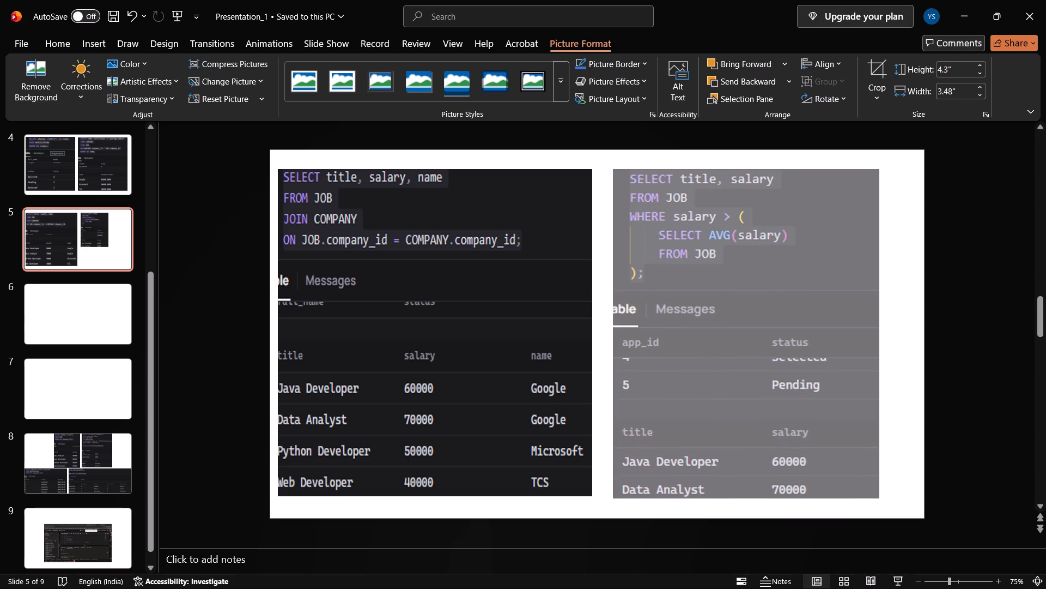
drag(879, 446, 878, 443)
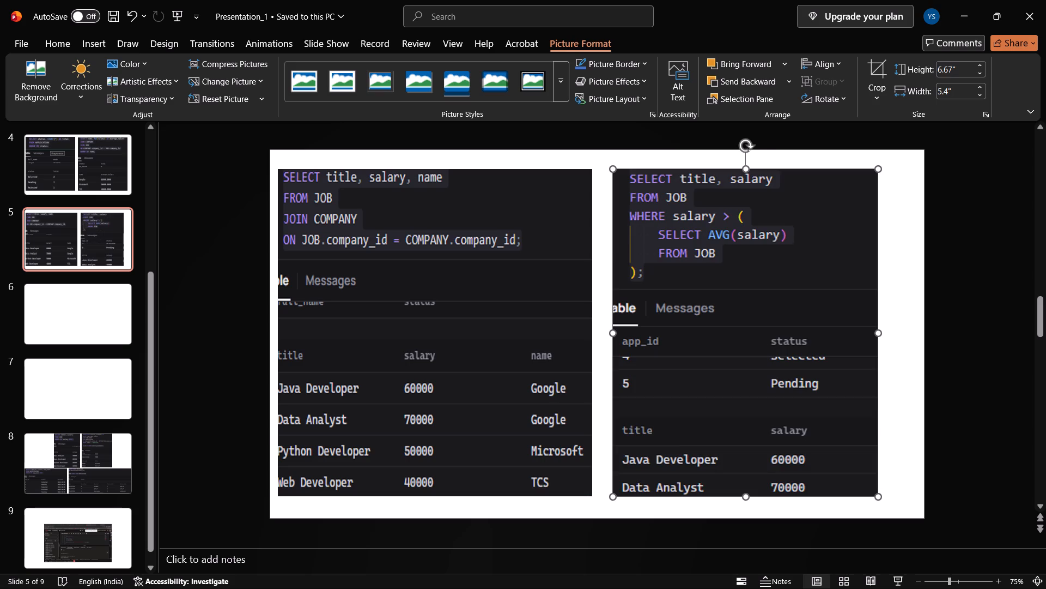
drag(880, 329, 908, 329)
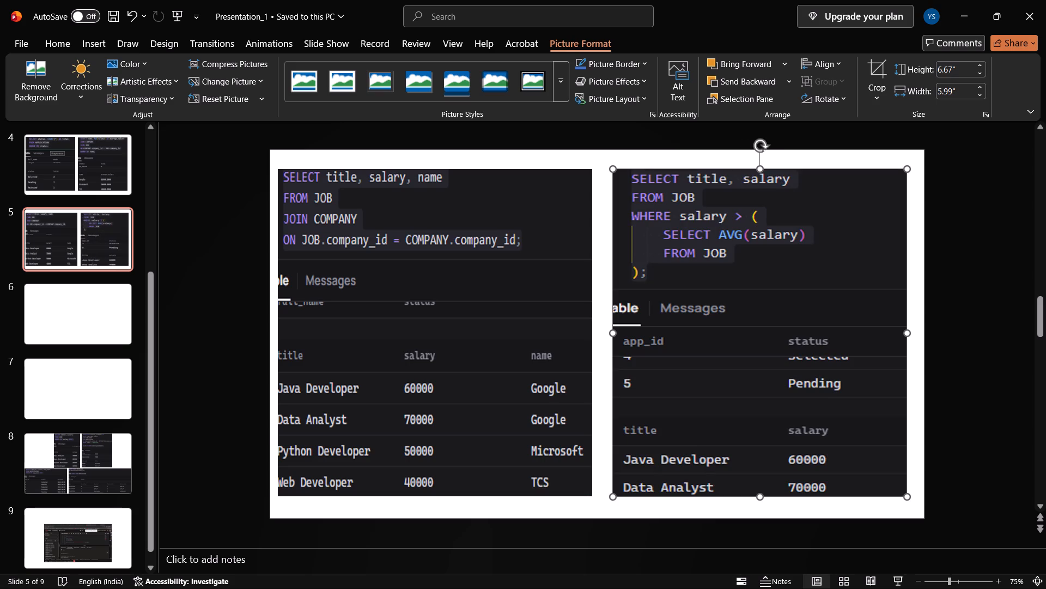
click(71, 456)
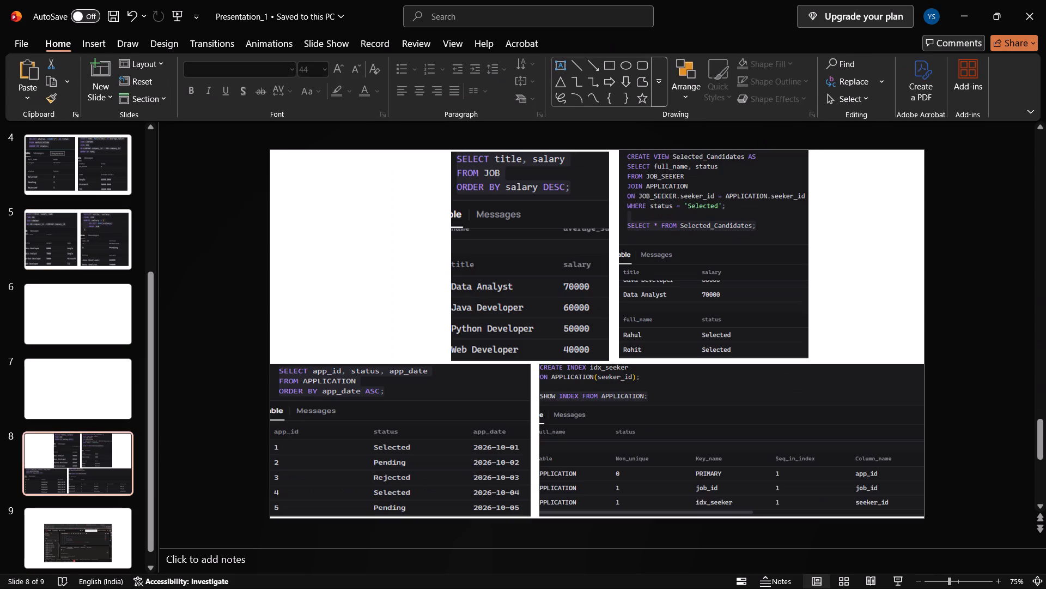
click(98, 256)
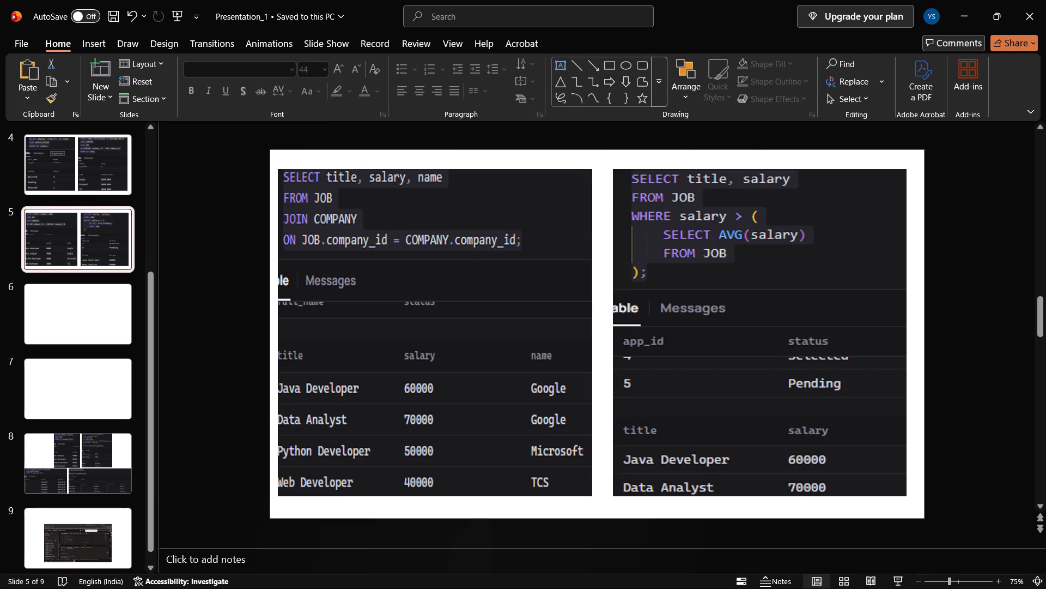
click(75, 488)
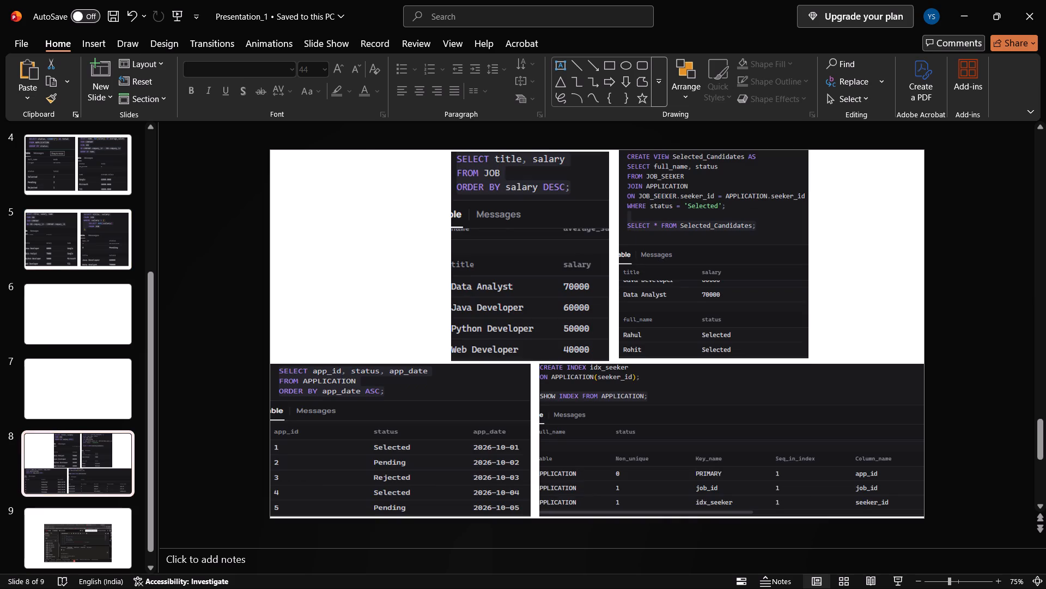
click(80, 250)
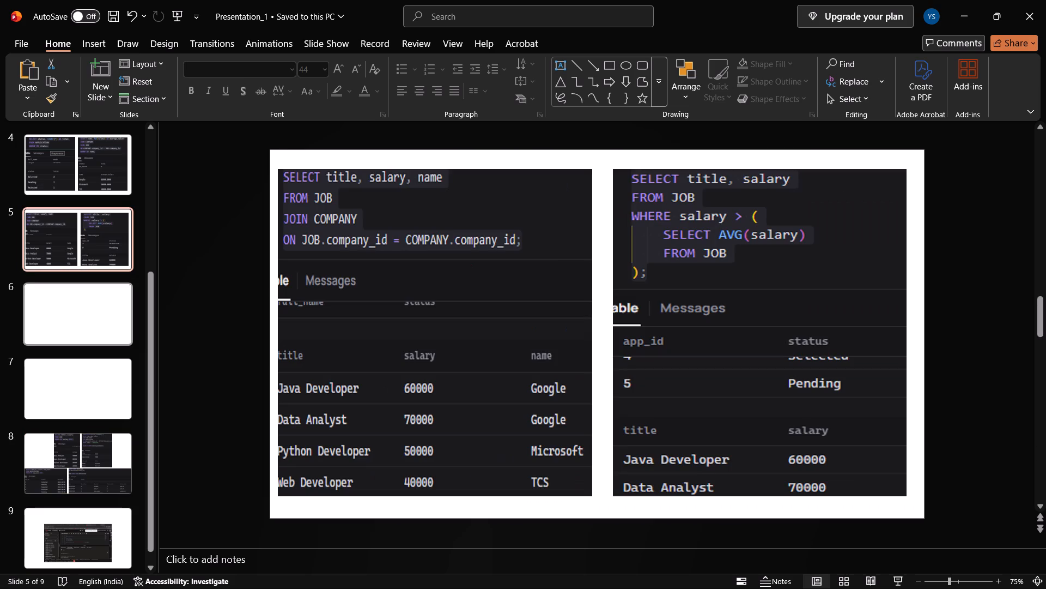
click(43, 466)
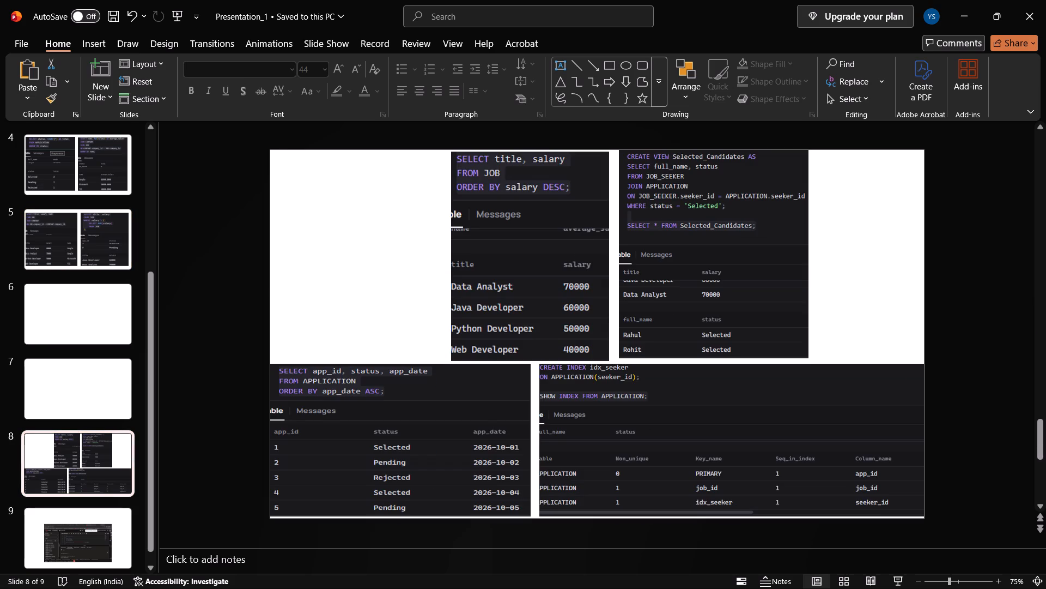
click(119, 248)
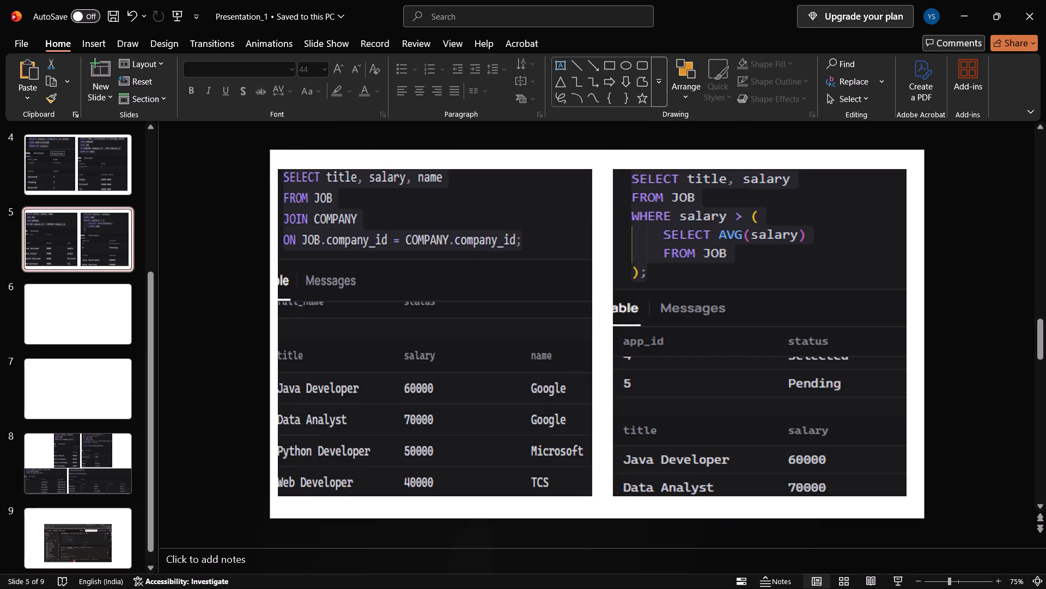
Move the title, salary picture ordered by salary DESC from slide 8 to the upper-left corner of blank slide 6.
click(84, 480)
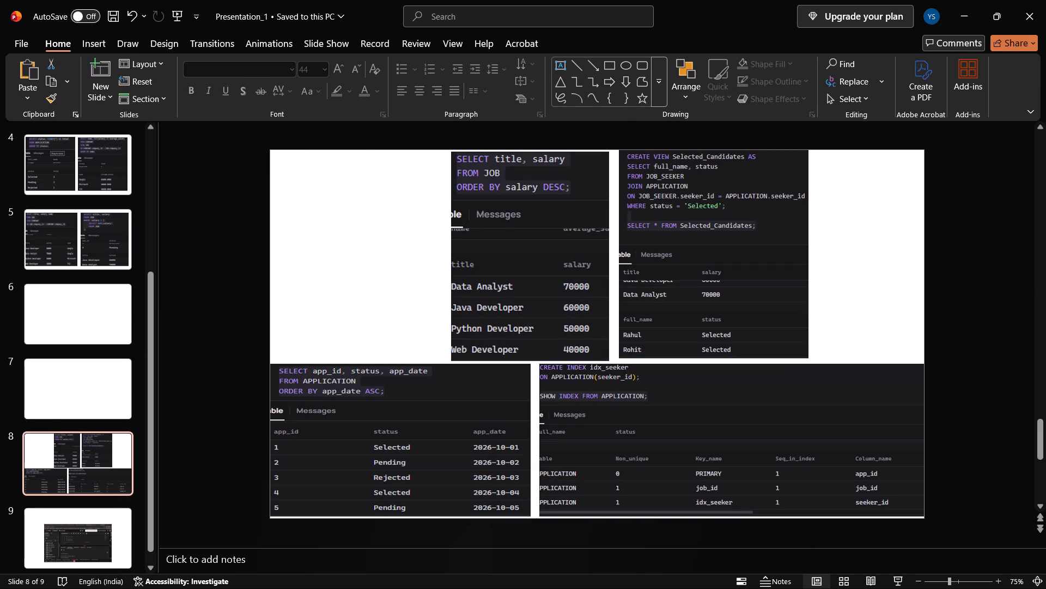
right_click(493, 280)
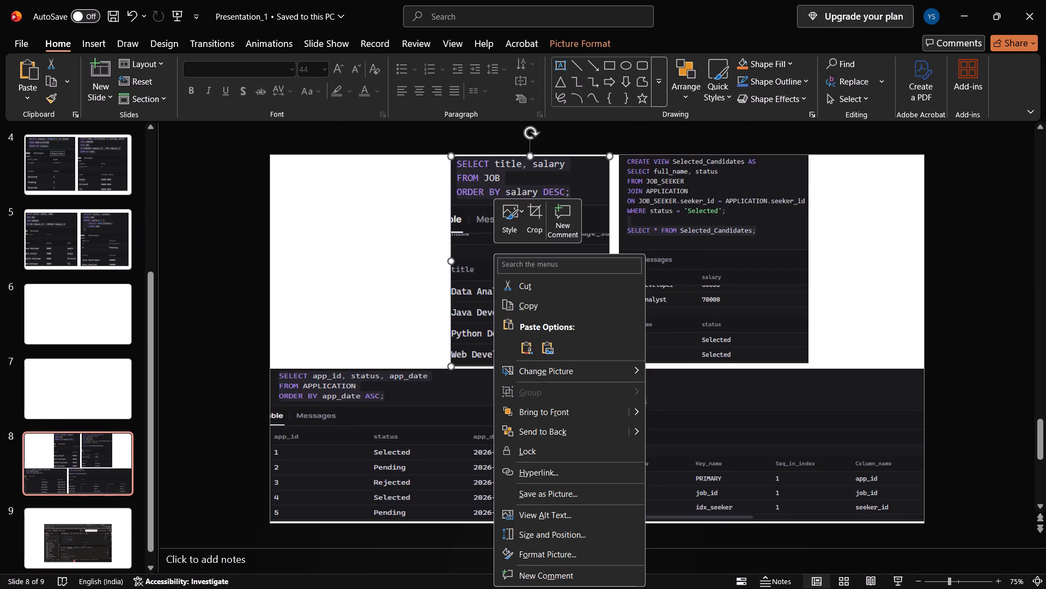
click(524, 285)
click(61, 318)
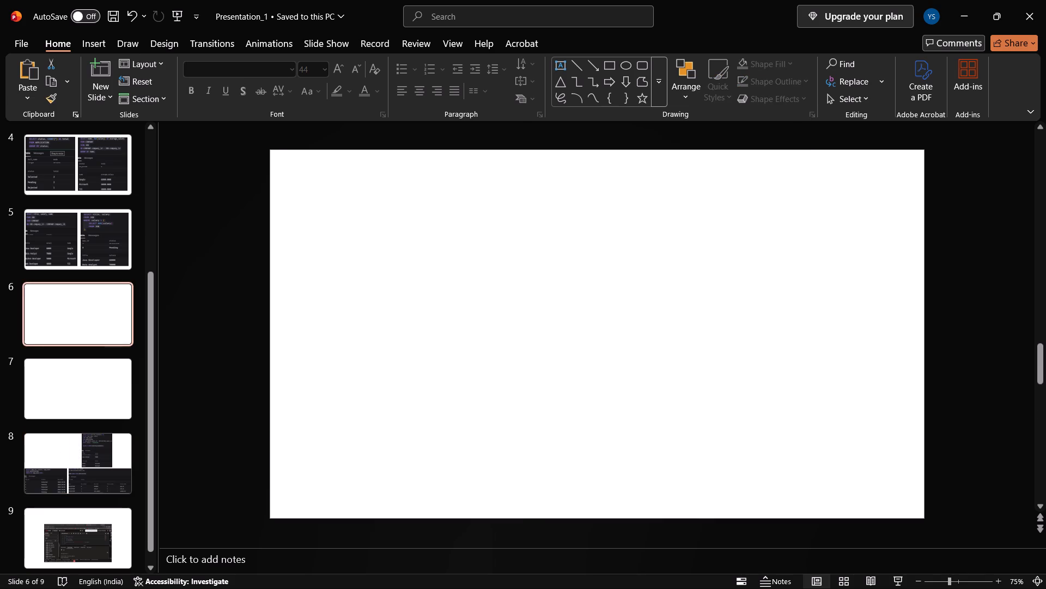
click(285, 333)
key(ctrl+v)
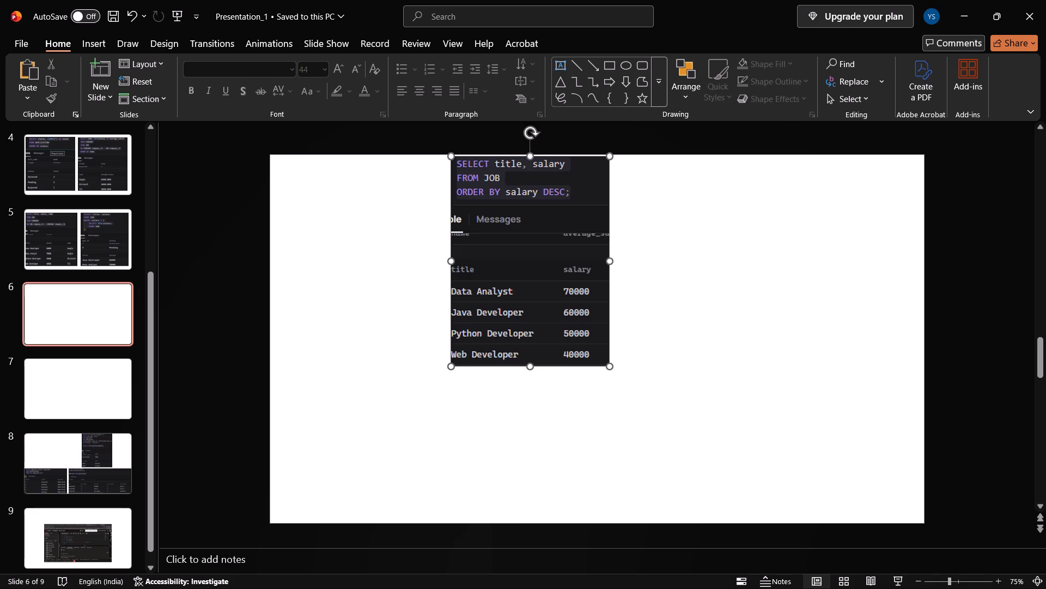
drag(471, 305, 314, 310)
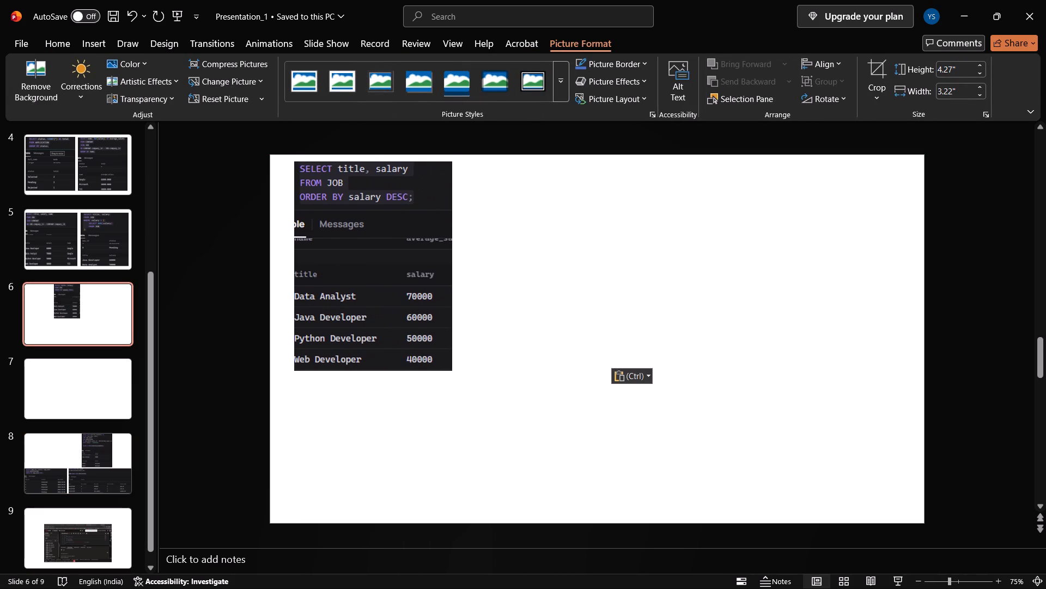
drag(314, 310, 313, 311)
Resize the ORDER BY salary DESC picture to about 6.73" high by 5.34" wide, near slide 6's left edge.
drag(450, 365, 548, 454)
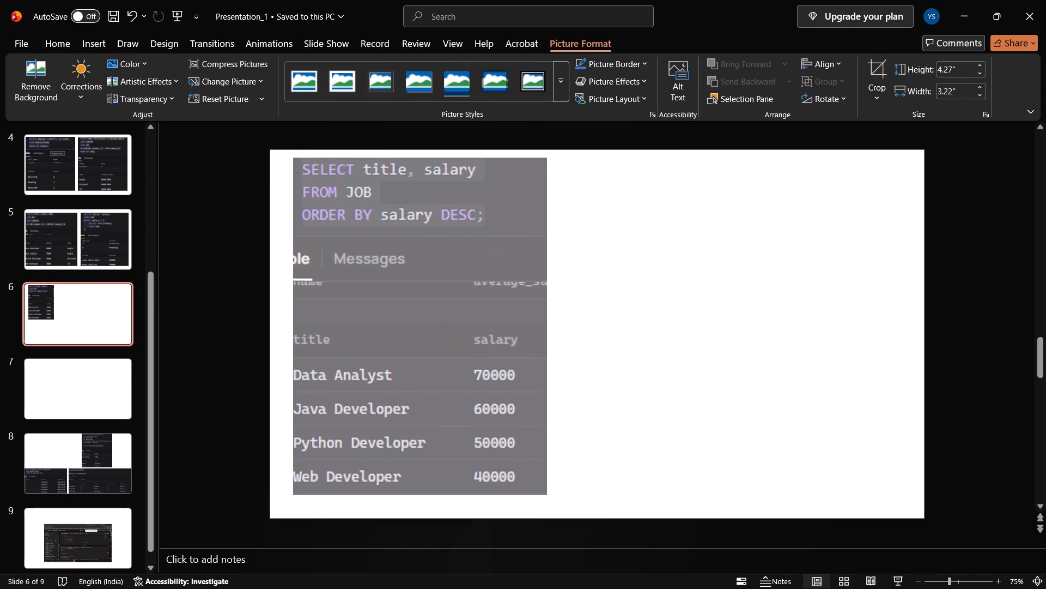
drag(548, 454, 548, 458)
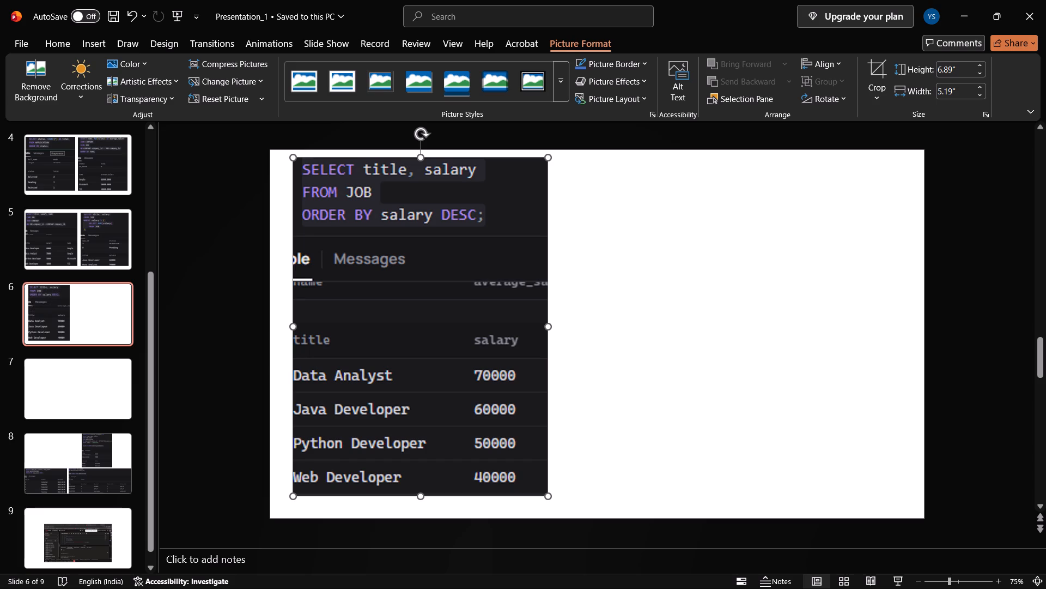
drag(291, 326, 285, 327)
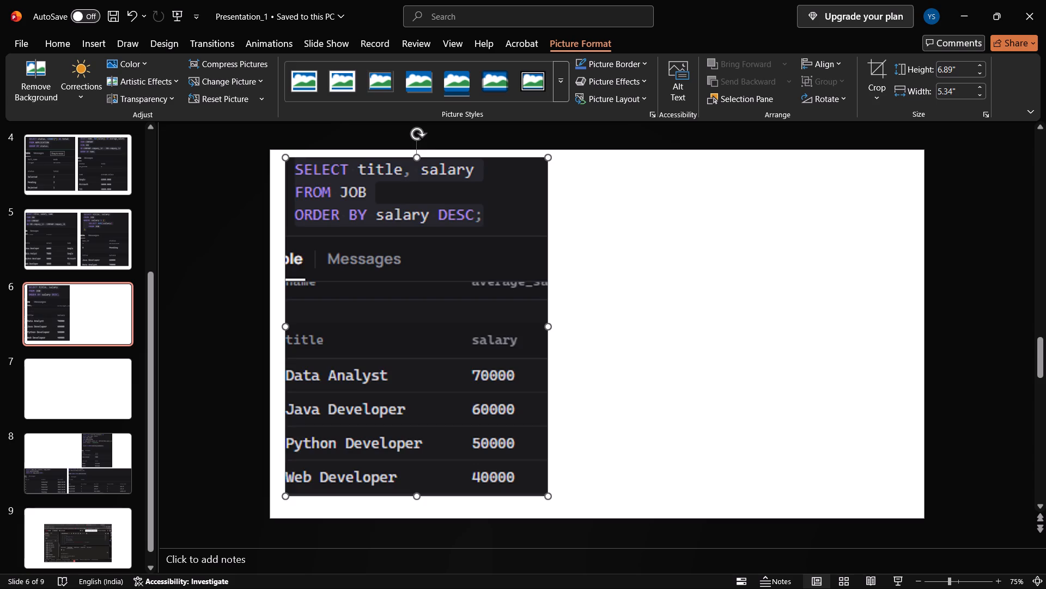
drag(417, 160, 417, 165)
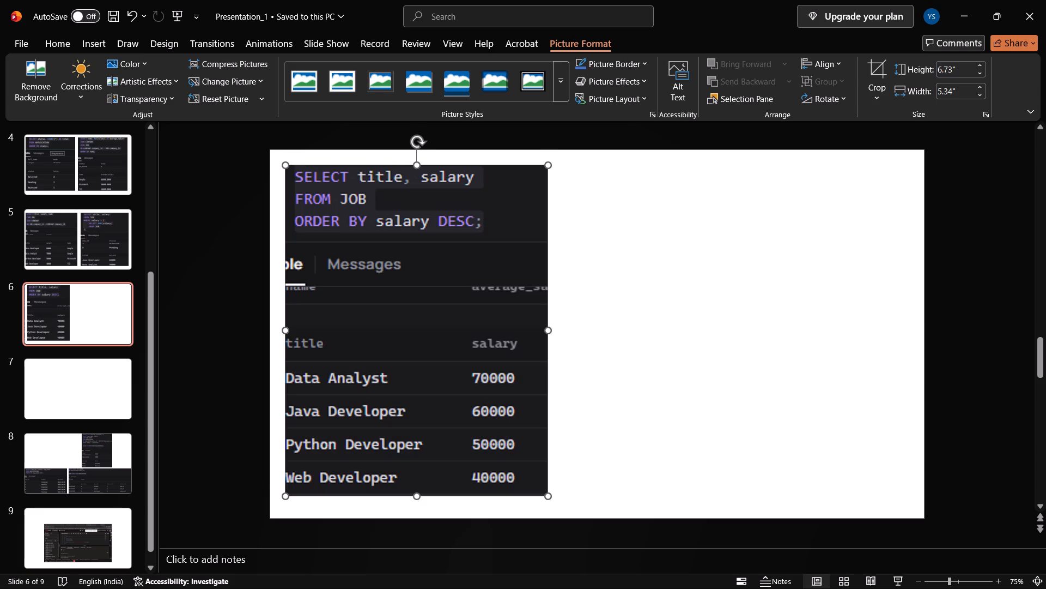
Cut the app_id, status, app_date query picture from slide 8 and paste it onto slide 6.
click(23, 489)
click(345, 431)
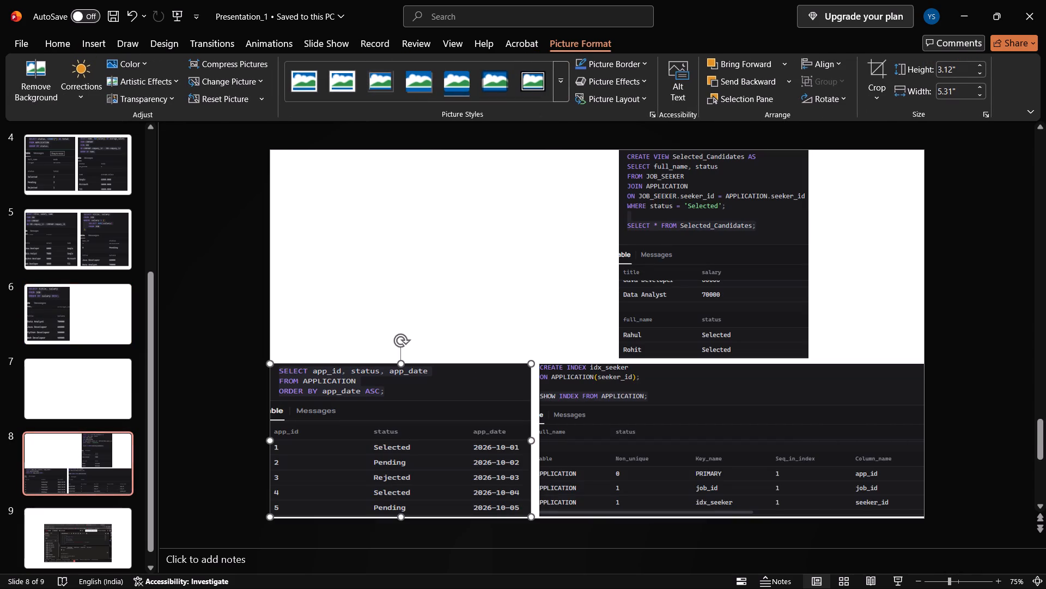
key(ctrl+x)
drag(40, 310, 48, 315)
click(770, 356)
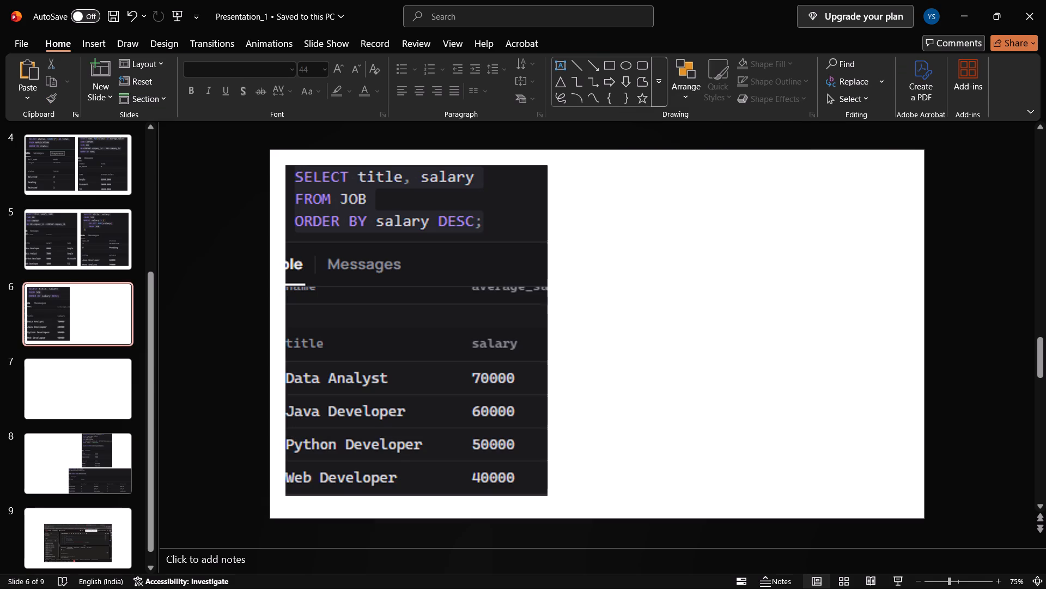
key(ctrl+v)
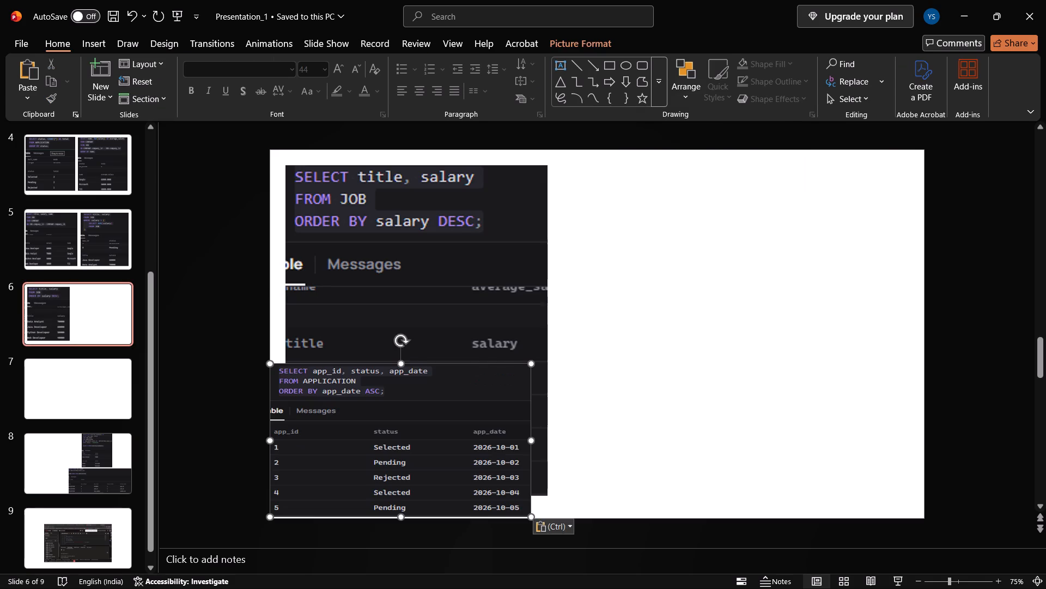
Place the app_id, status, app_date picture in slide 6's right half and enlarge it to about 6.73" high by 5.98" wide.
drag(430, 422, 744, 225)
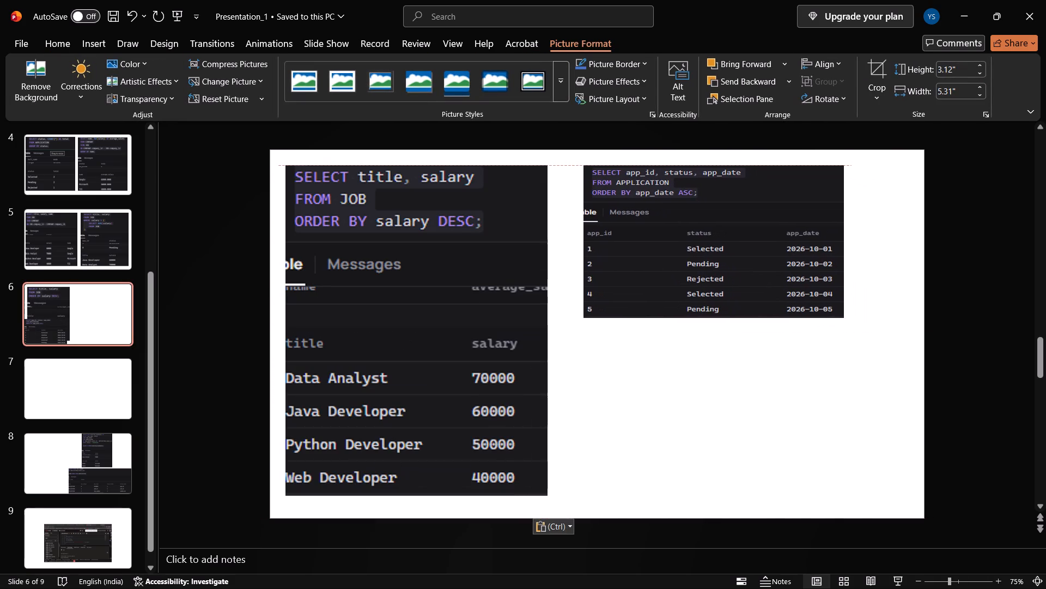
drag(744, 225, 781, 224)
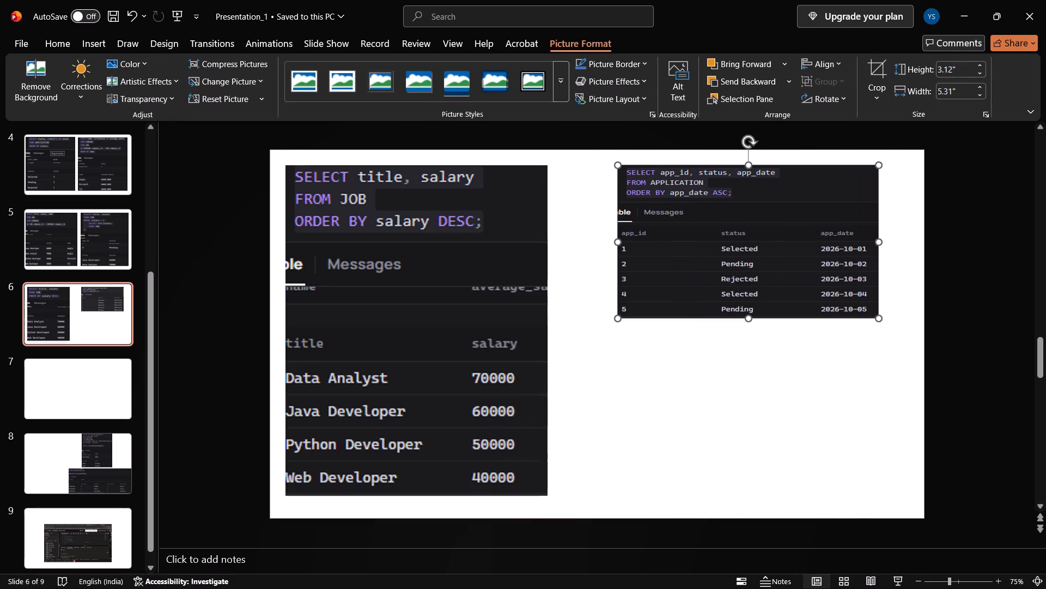
drag(750, 317, 751, 487)
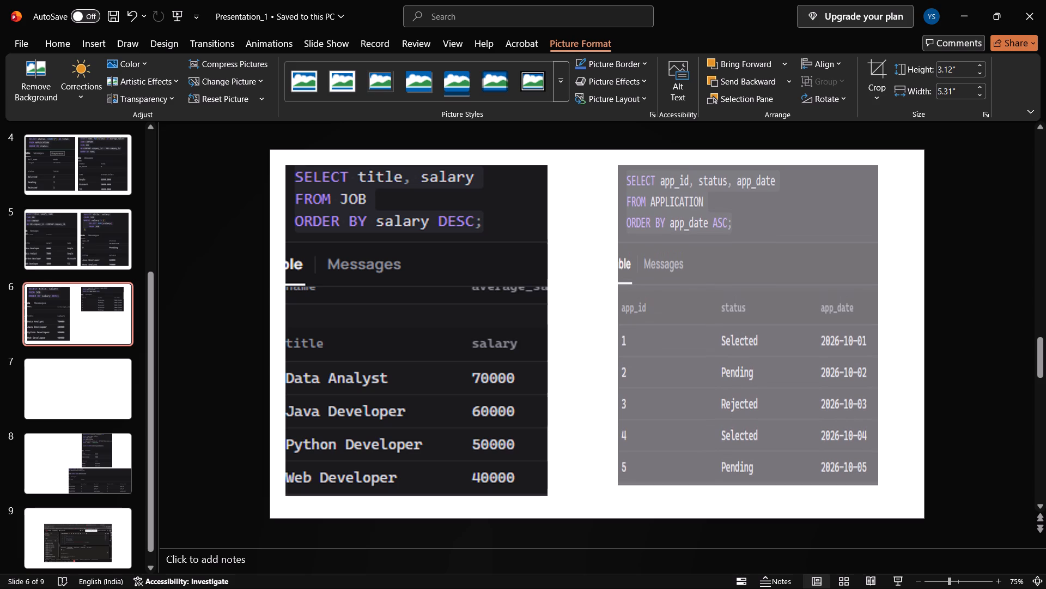
drag(751, 487, 749, 494)
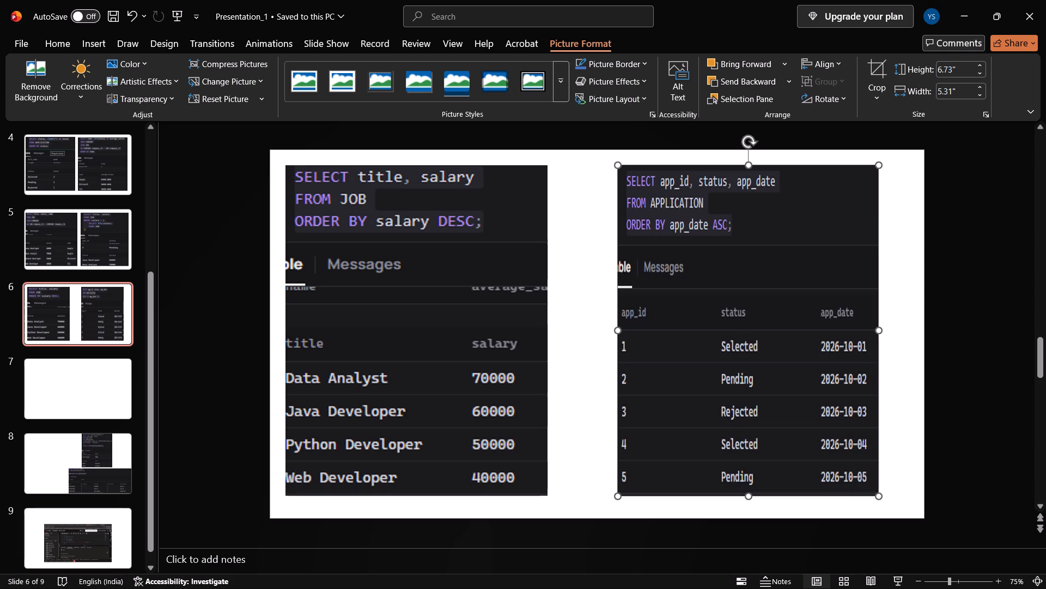
drag(620, 332, 590, 333)
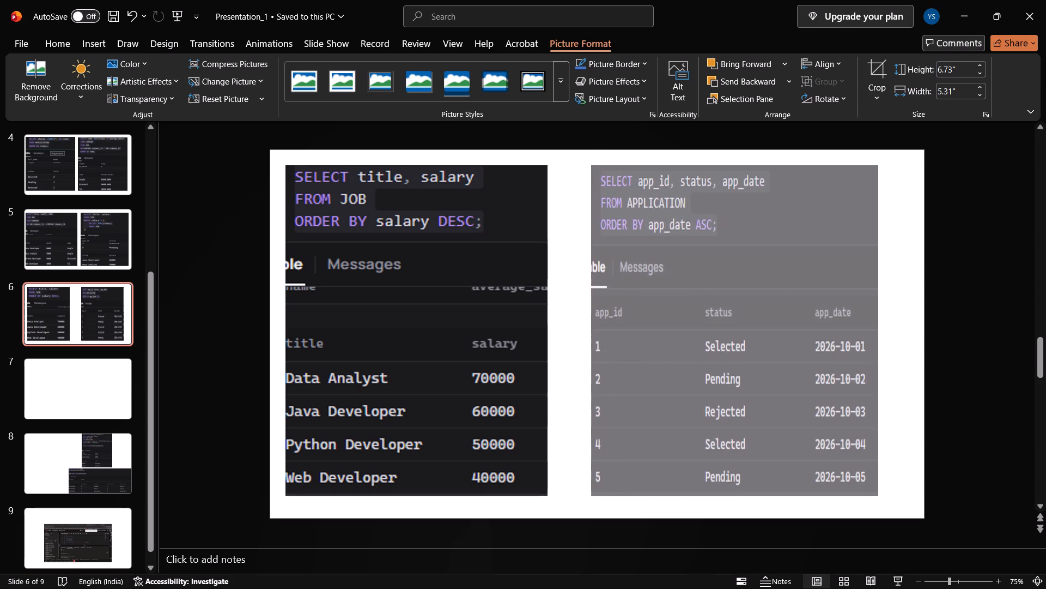
drag(590, 333, 585, 333)
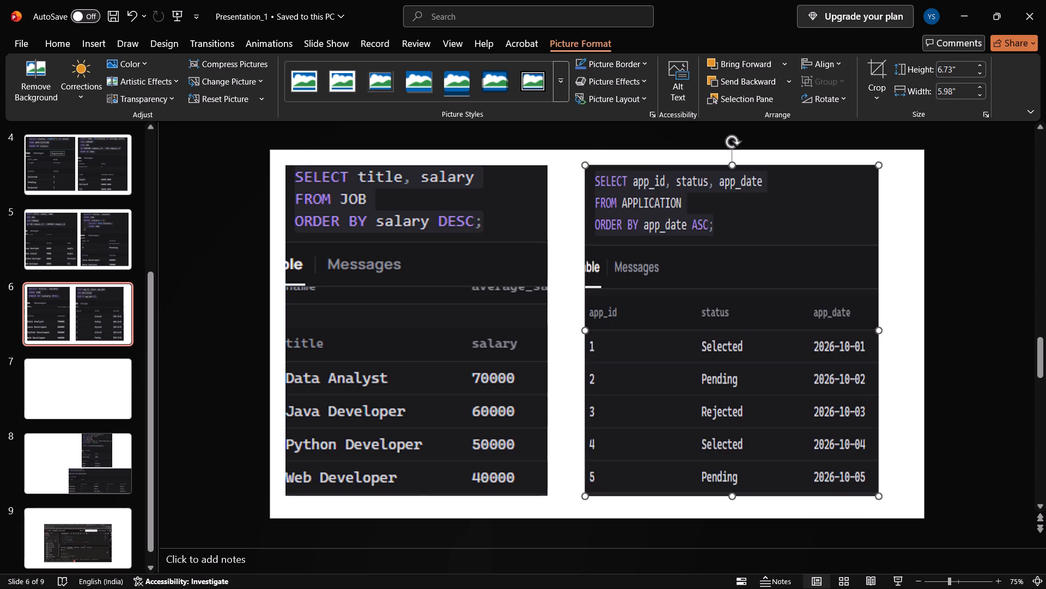
Even out the widths of both query pictures on slide 6 to about 5.73" each, keeping a gap between them.
click(536, 335)
drag(549, 332, 562, 334)
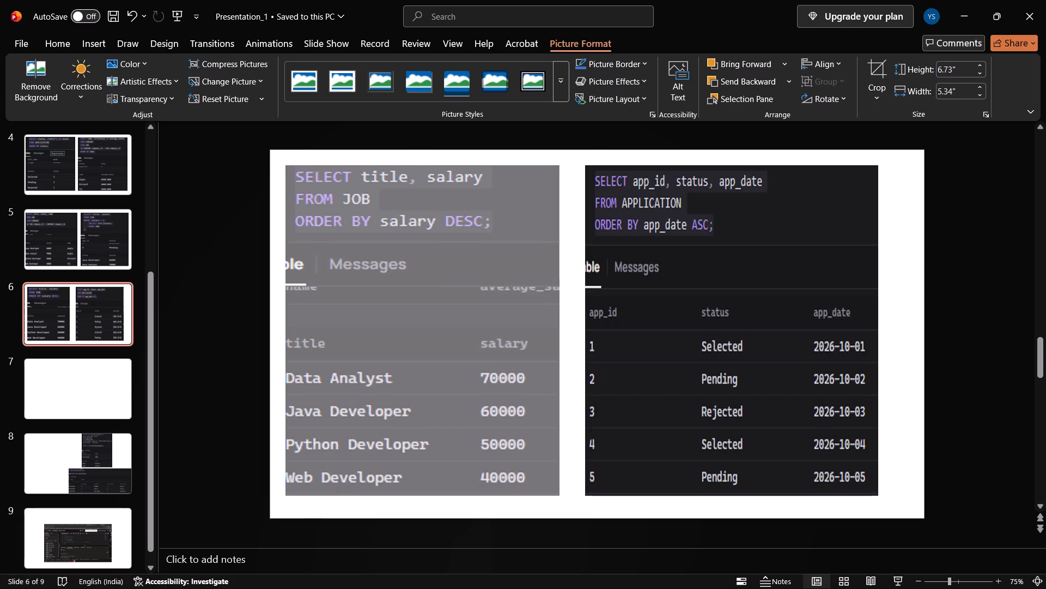
drag(562, 334, 567, 334)
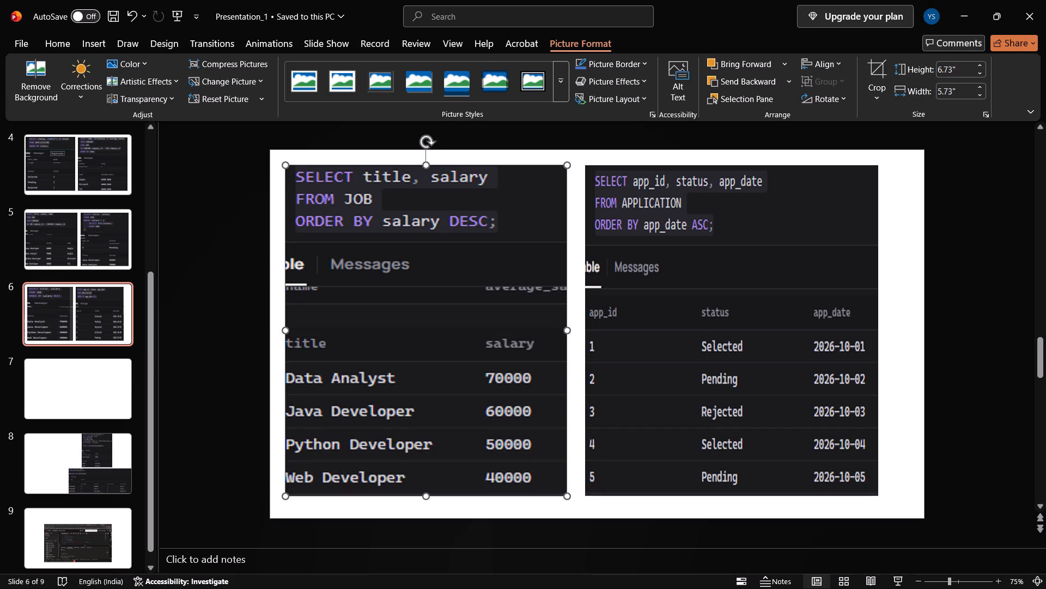
click(592, 330)
drag(587, 331, 597, 331)
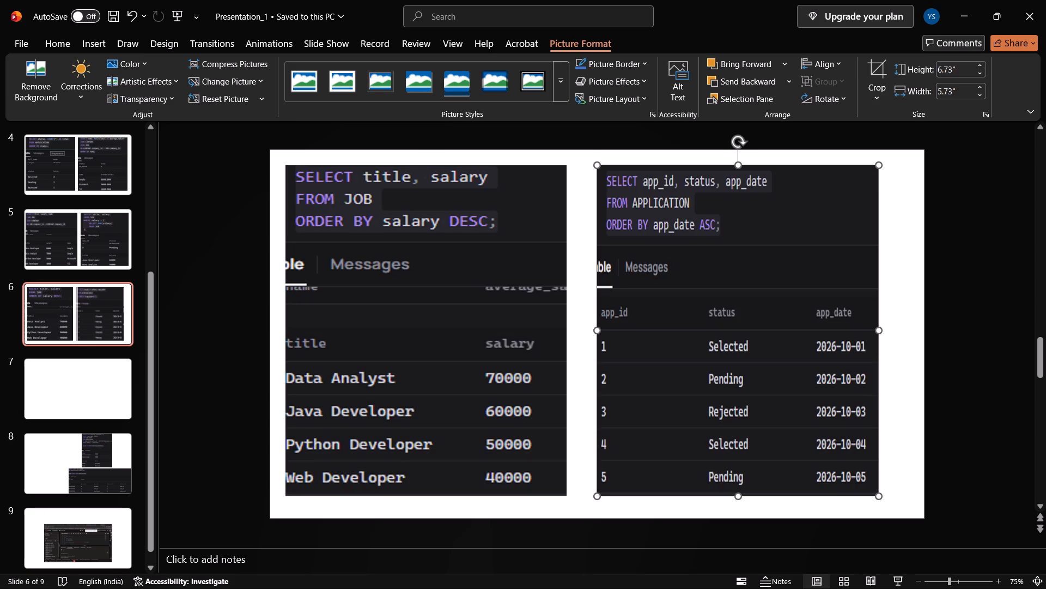
Move slide 8's CREATE VIEW Selected_Candidates picture to the slide's upper-left corner and enlarge it to about 4.26" wide.
click(101, 466)
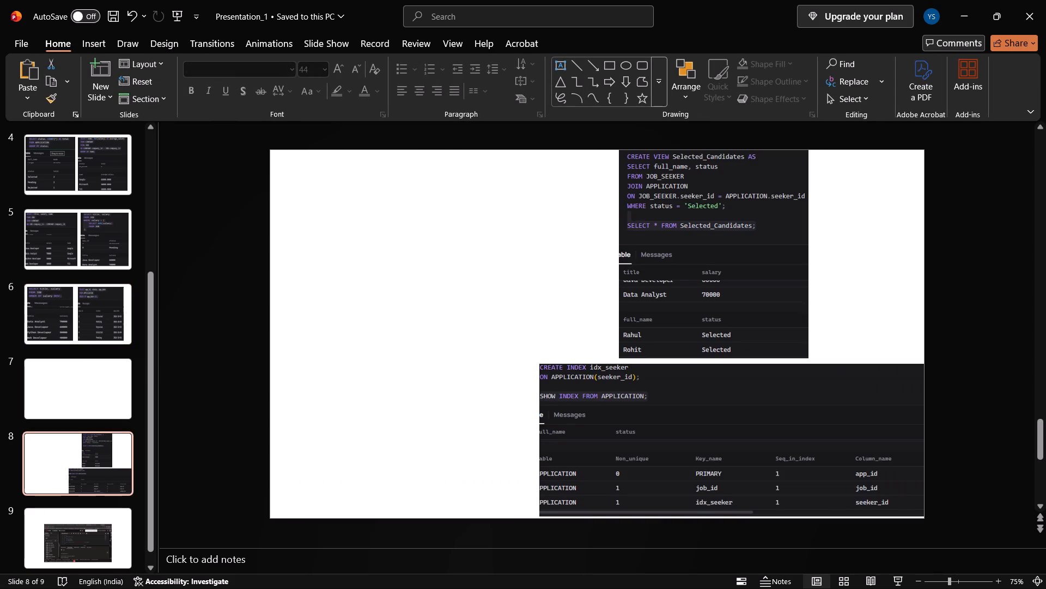
click(708, 247)
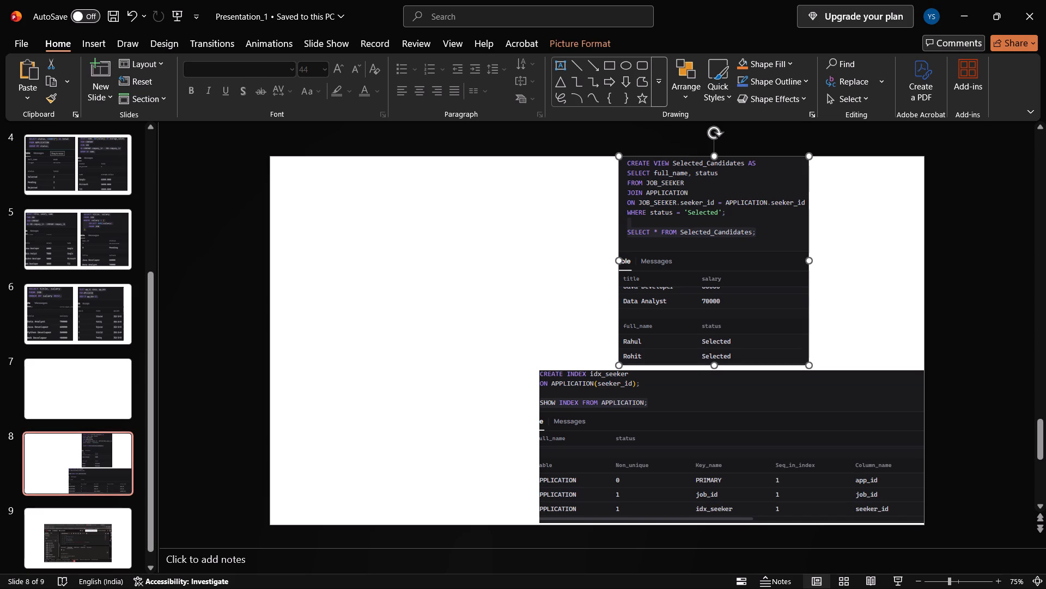
key(ctrl+x)
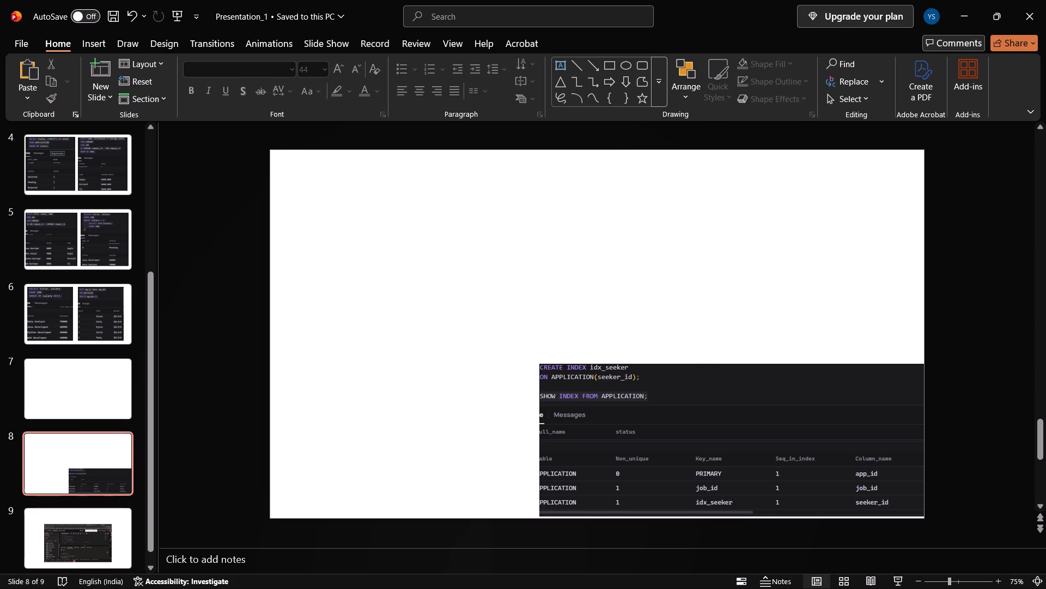
ctrl+click(400, 343)
key(ctrl+v)
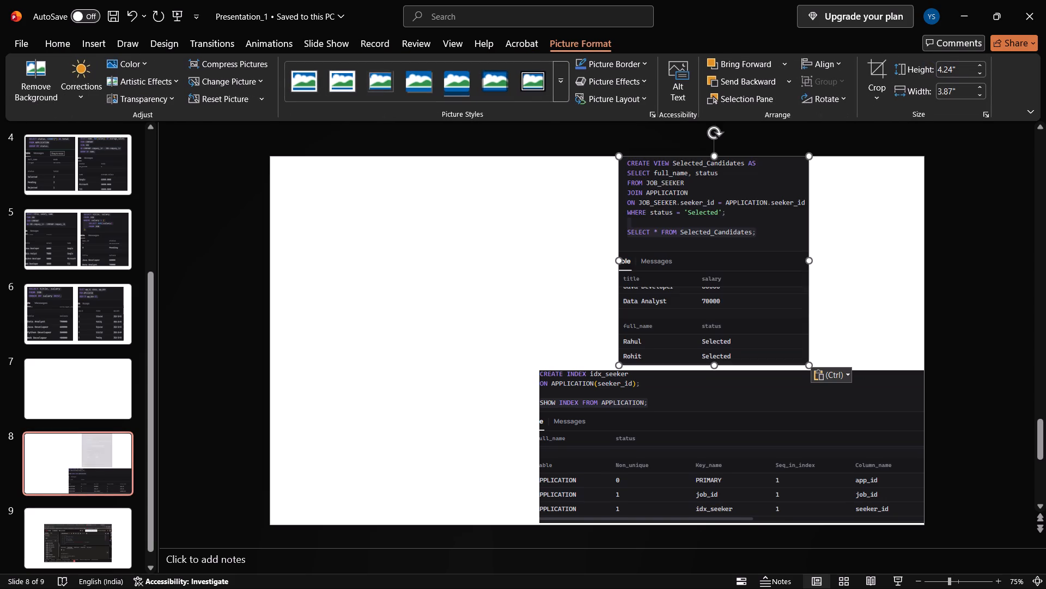
drag(697, 257, 388, 269)
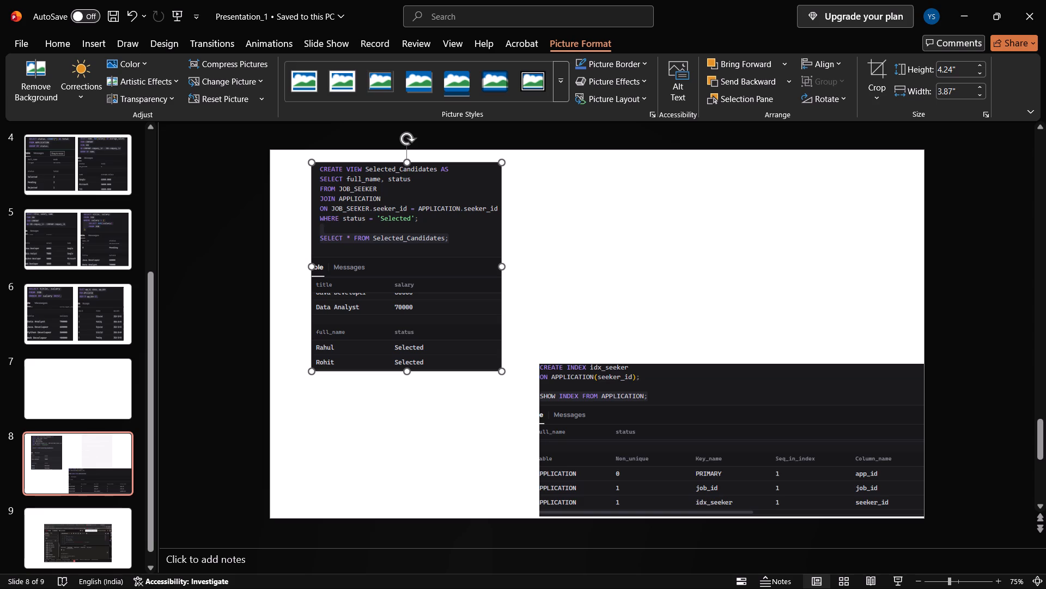
drag(392, 306, 365, 301)
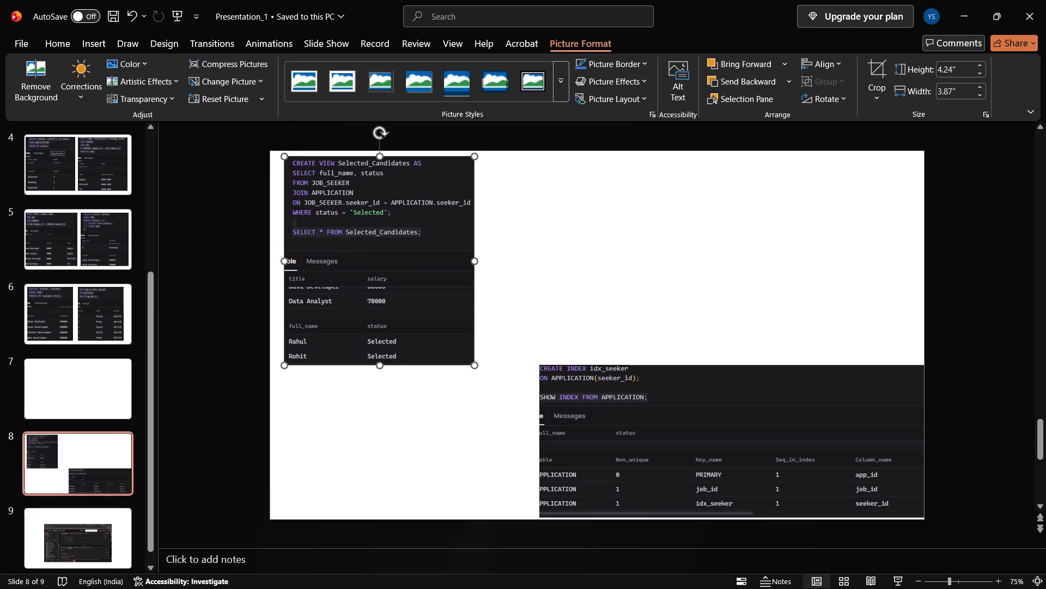
drag(473, 366, 494, 378)
Move slide 8's CREATE INDEX idx_seeker picture up beside the view picture and stretch it to about 4.32" high.
drag(634, 406, 627, 347)
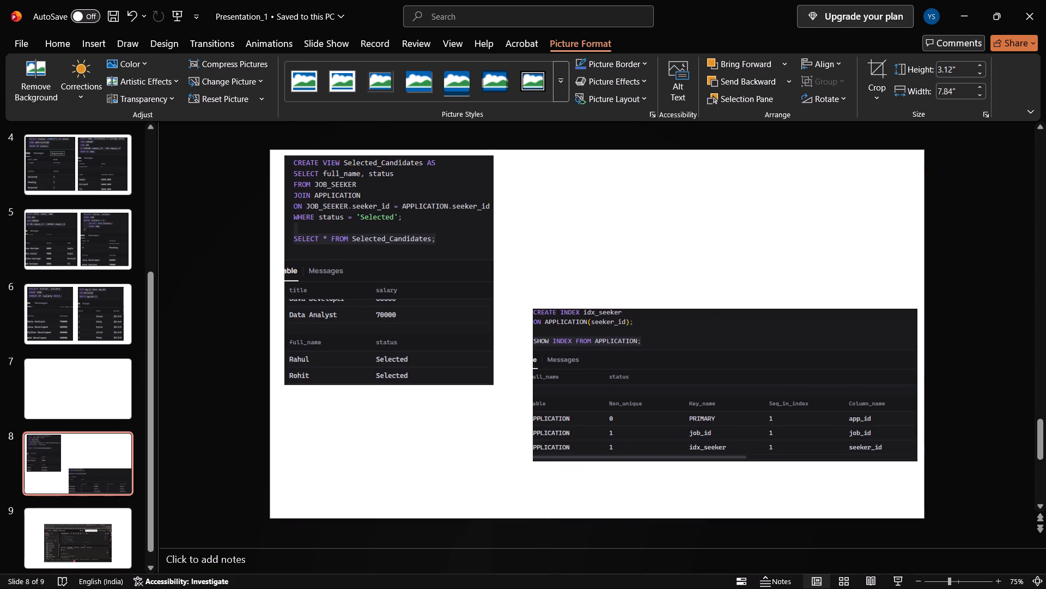
drag(627, 347, 621, 249)
drag(719, 366, 721, 415)
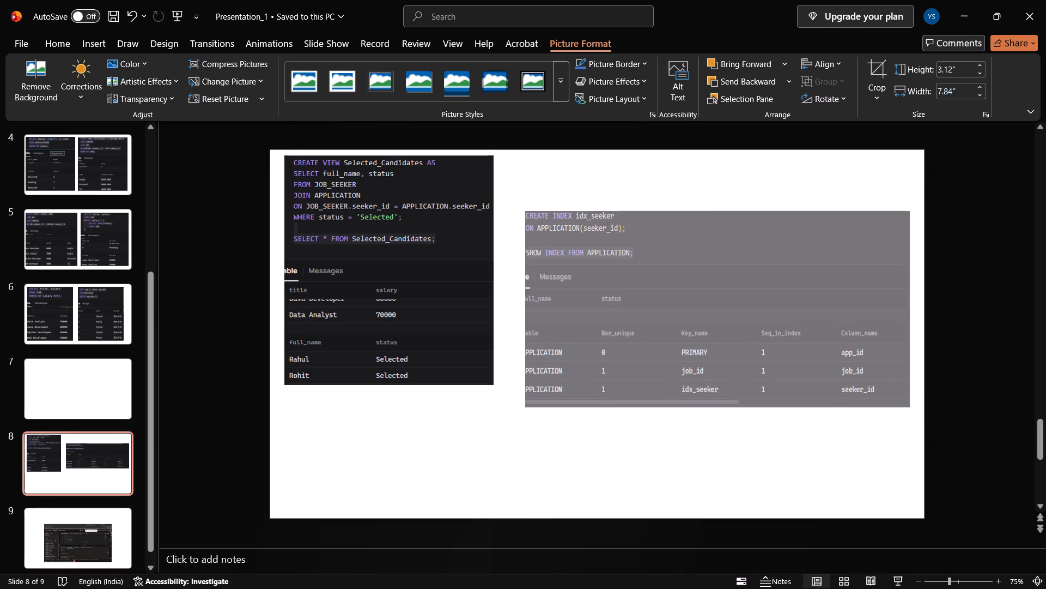
drag(721, 415, 717, 420)
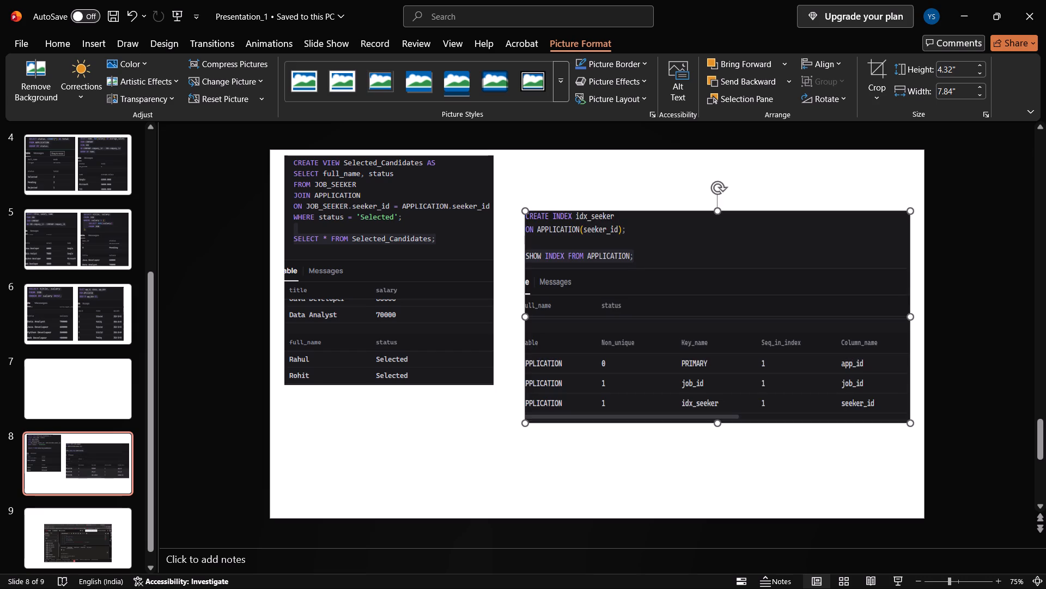
Stretch the CREATE VIEW picture to about 5.72" high and shift it slightly down on slide 8.
click(397, 364)
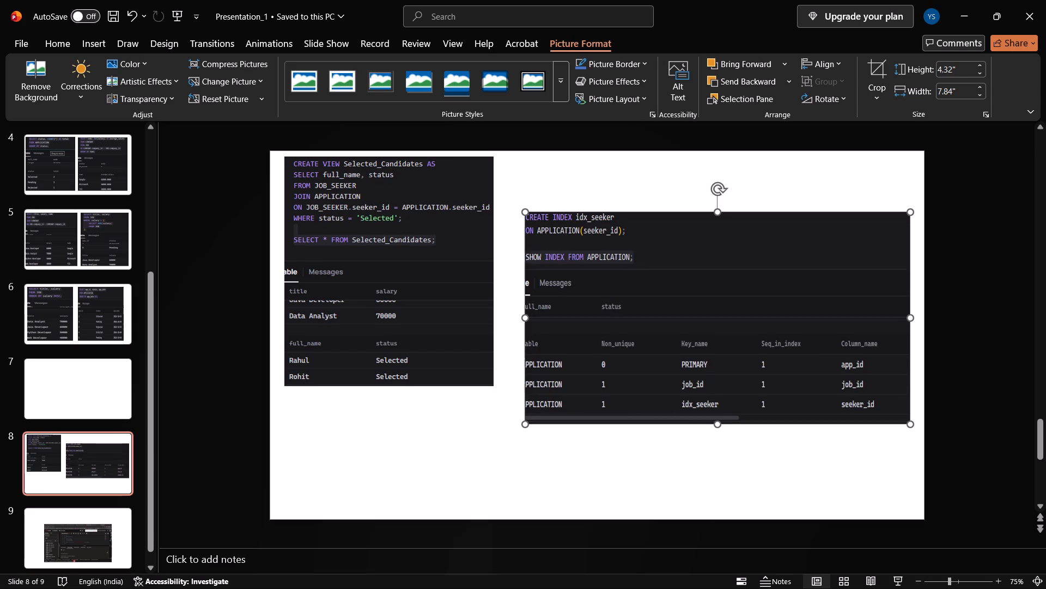
drag(389, 387, 393, 437)
drag(440, 370, 448, 399)
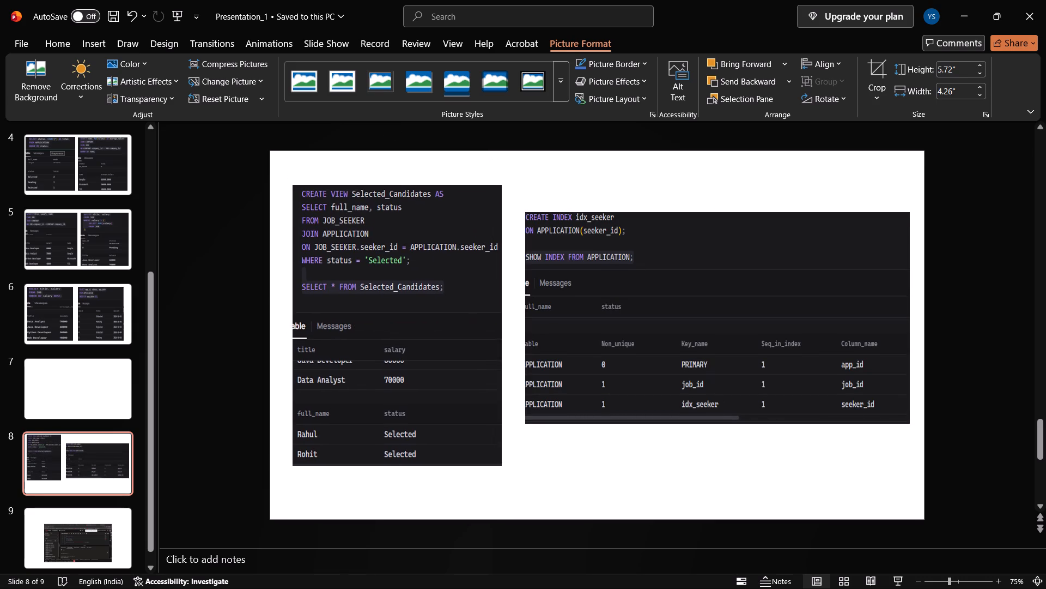
drag(448, 399, 447, 399)
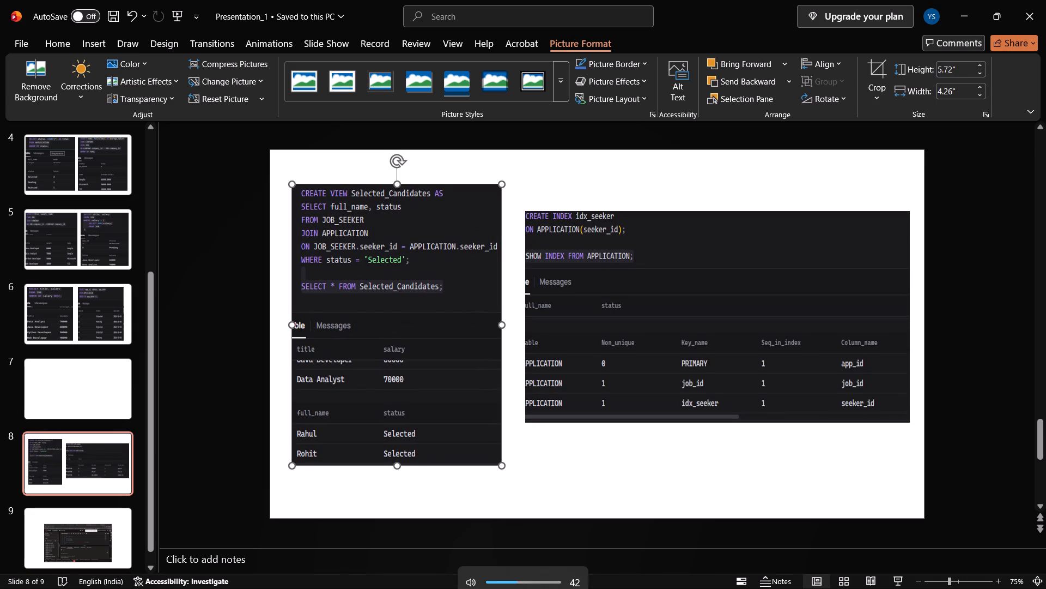
Delete blank slide 7.
click(96, 361)
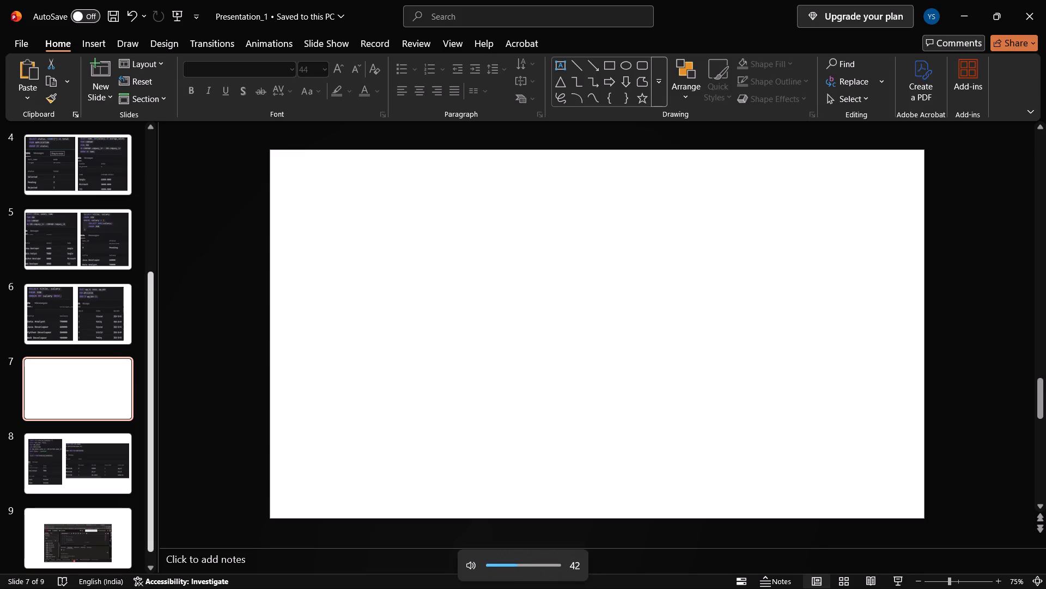
click(95, 382)
key(Delete)
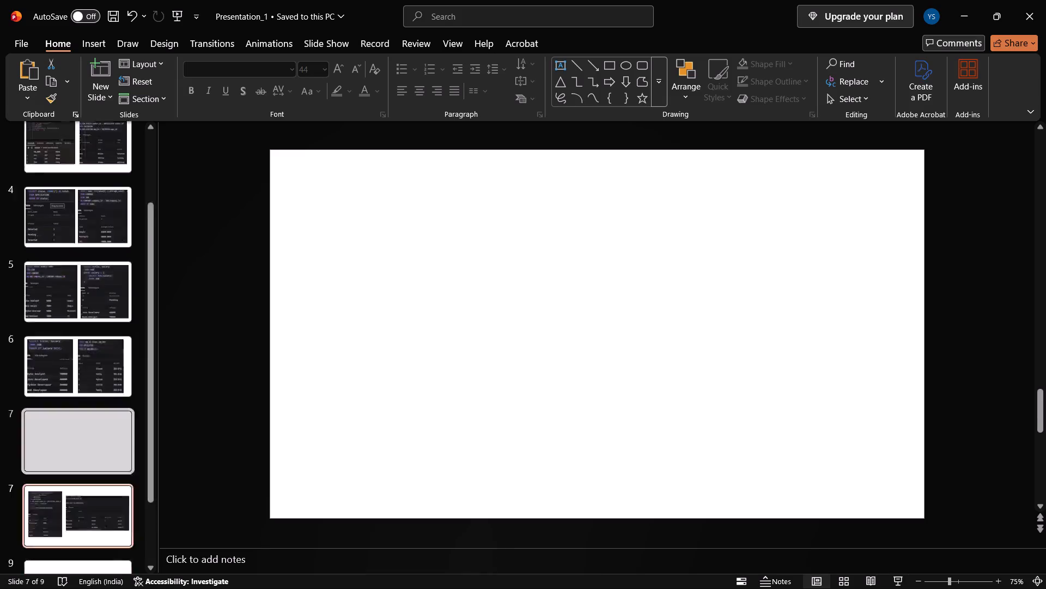
Move the FreeSQL browser screenshot on the last slide to the upper left, over the title placeholder.
scroll(89, 378, down, 3)
click(119, 508)
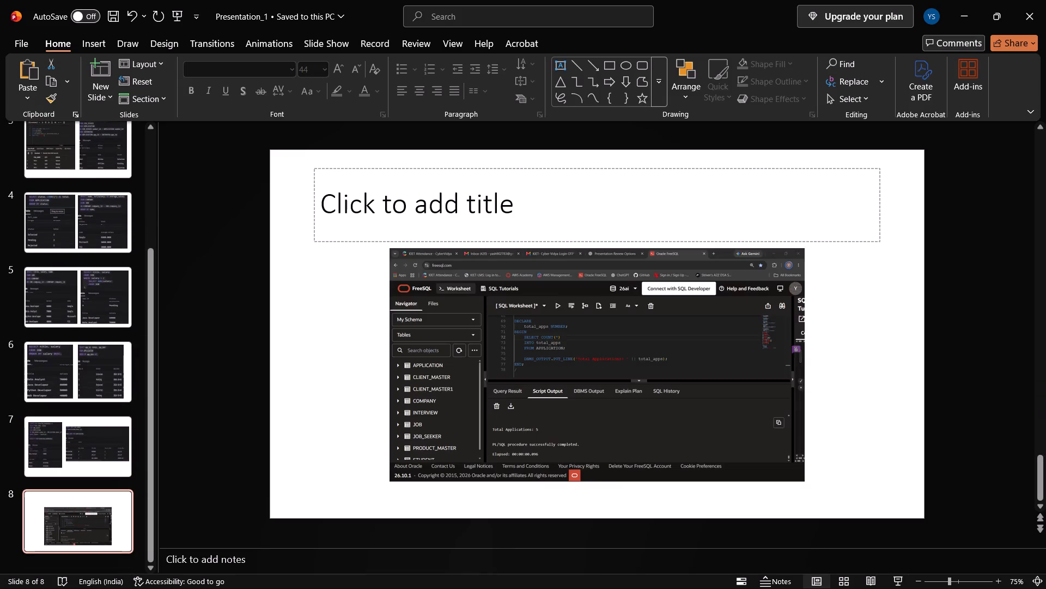
drag(494, 386, 419, 308)
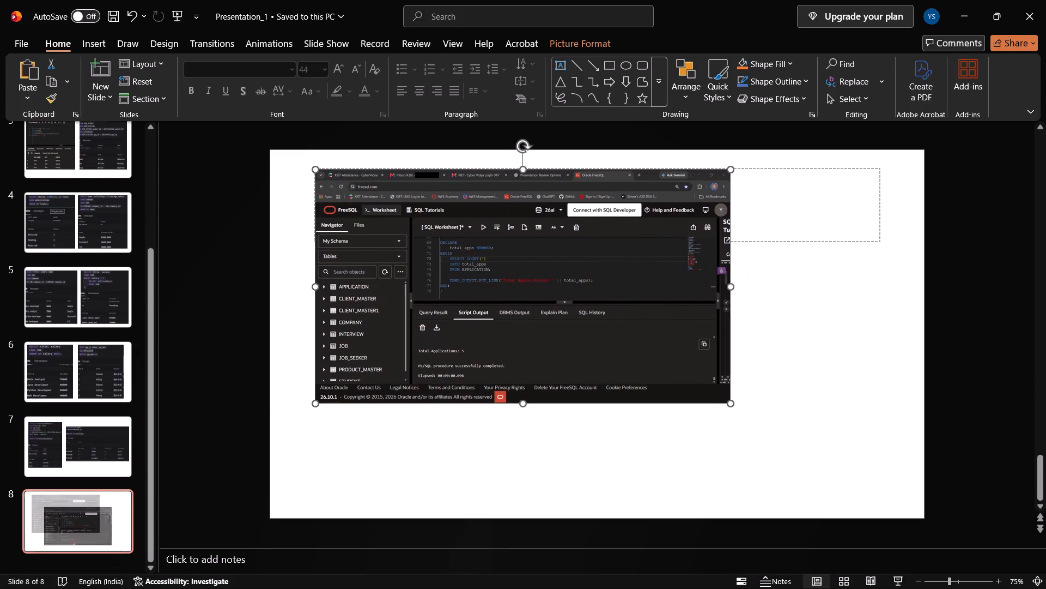
click(805, 319)
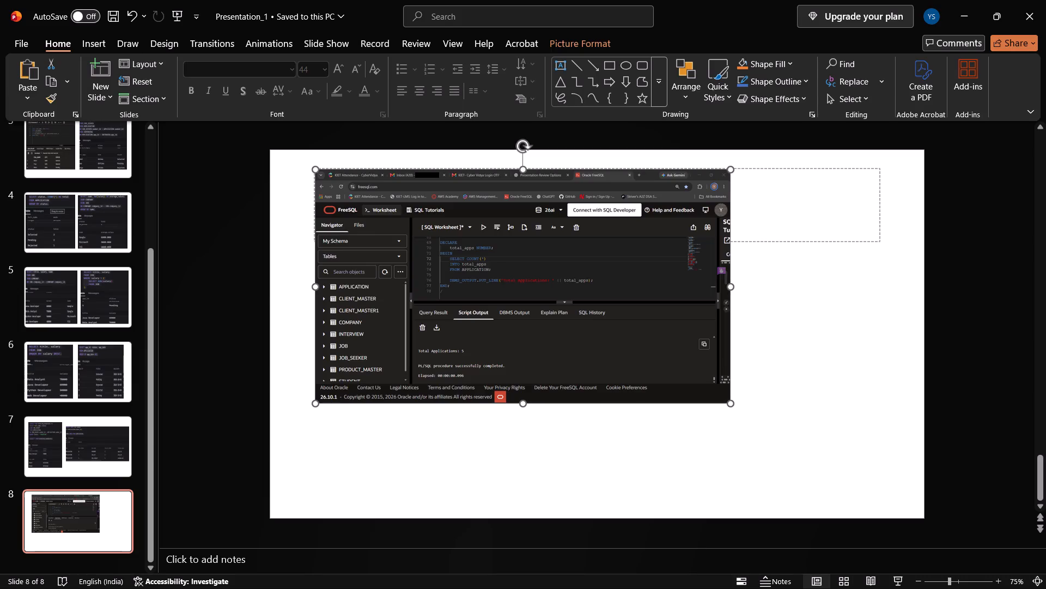
Crop the last slide's FreeSQL screenshot to the SQL worksheet code and script output, removing the navigator, browser bars and surplus right side.
right_click(435, 291)
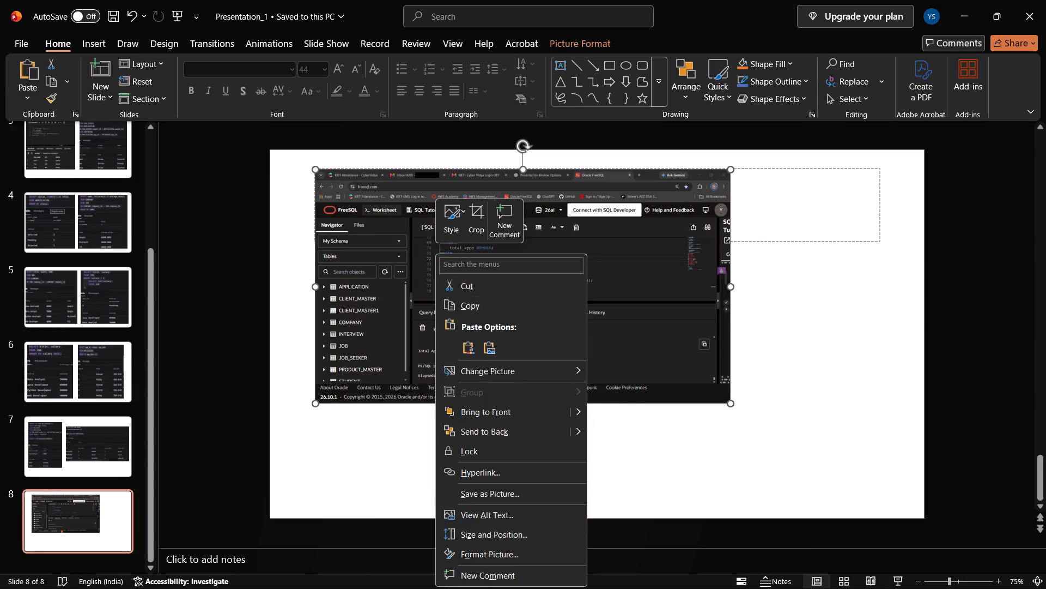
click(479, 223)
drag(324, 404, 389, 362)
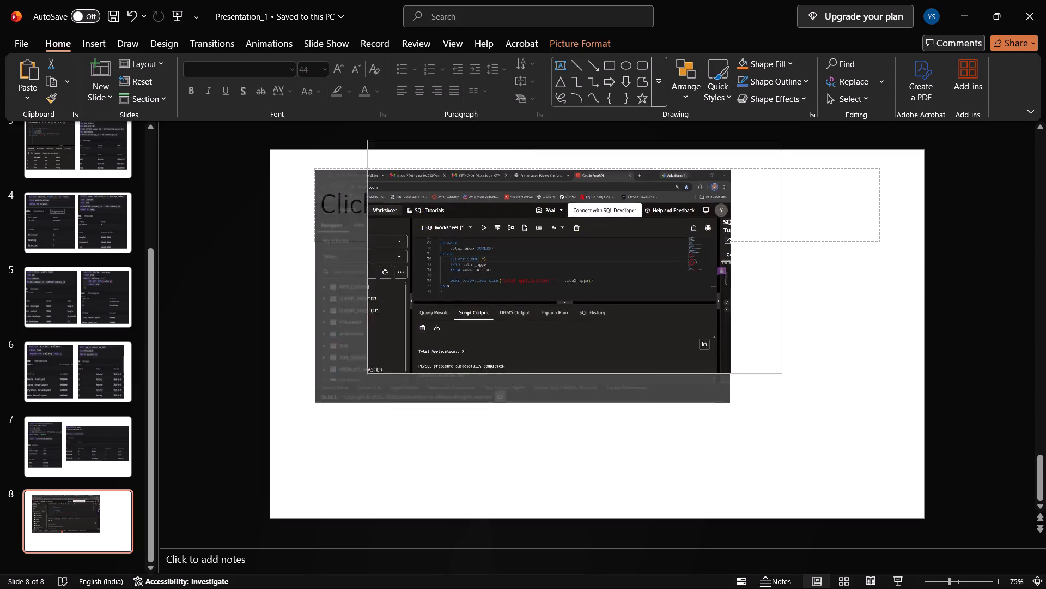
drag(389, 362, 418, 406)
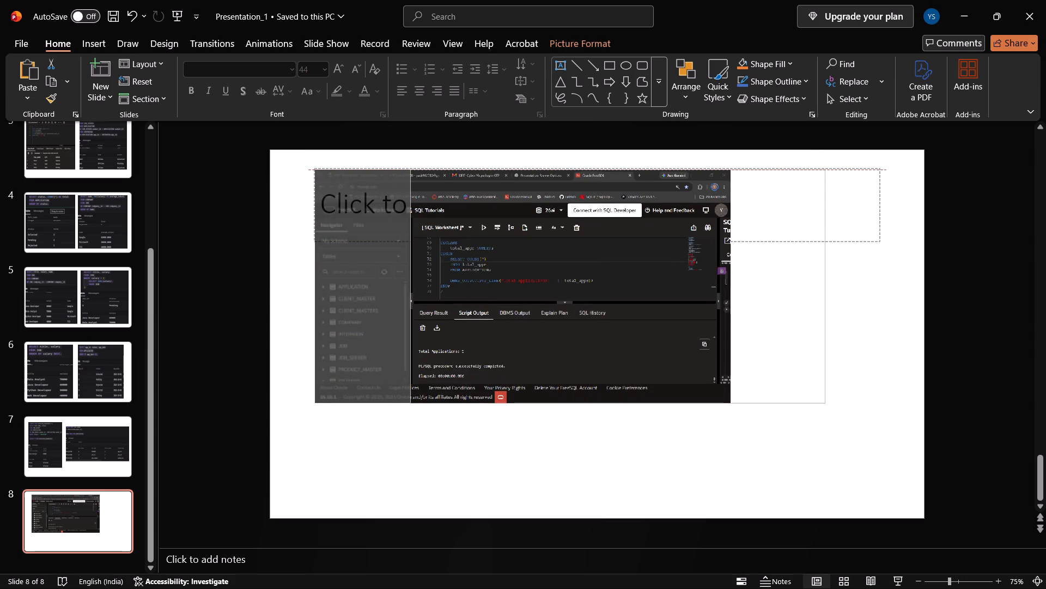
drag(418, 406, 417, 387)
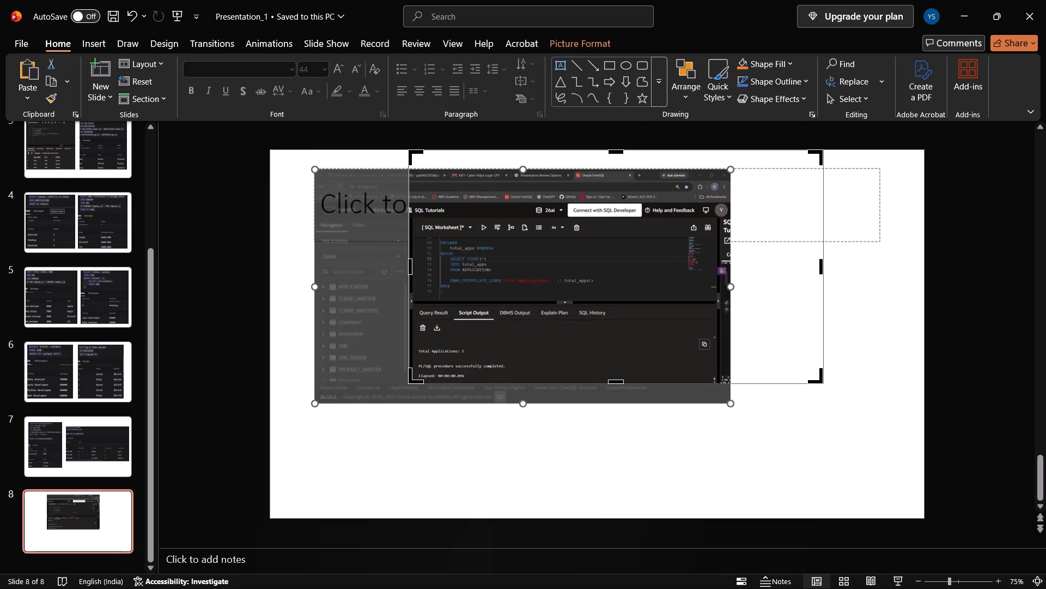
drag(613, 151, 600, 195)
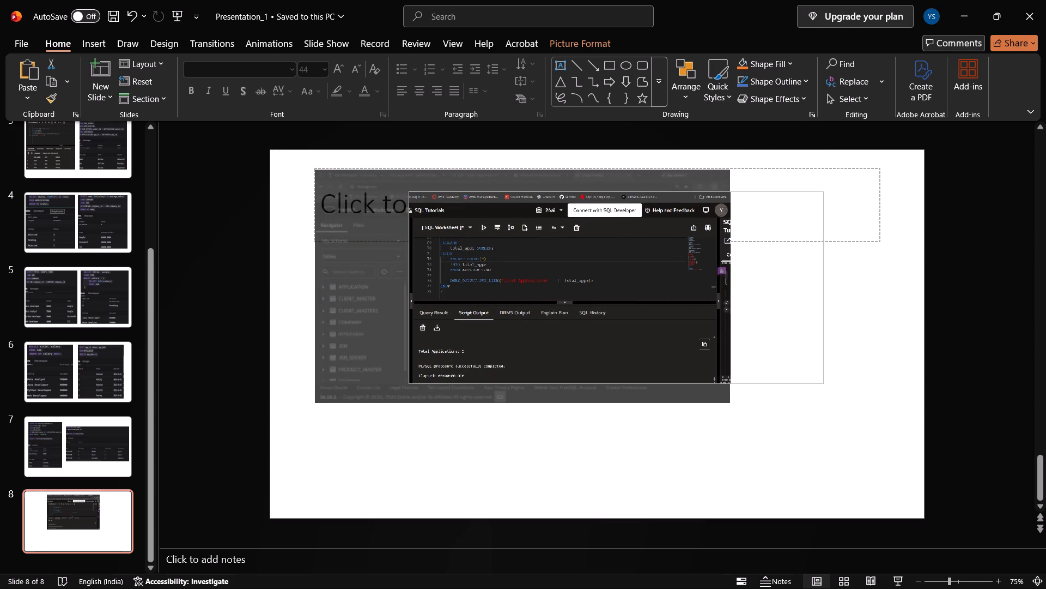
drag(600, 195, 605, 211)
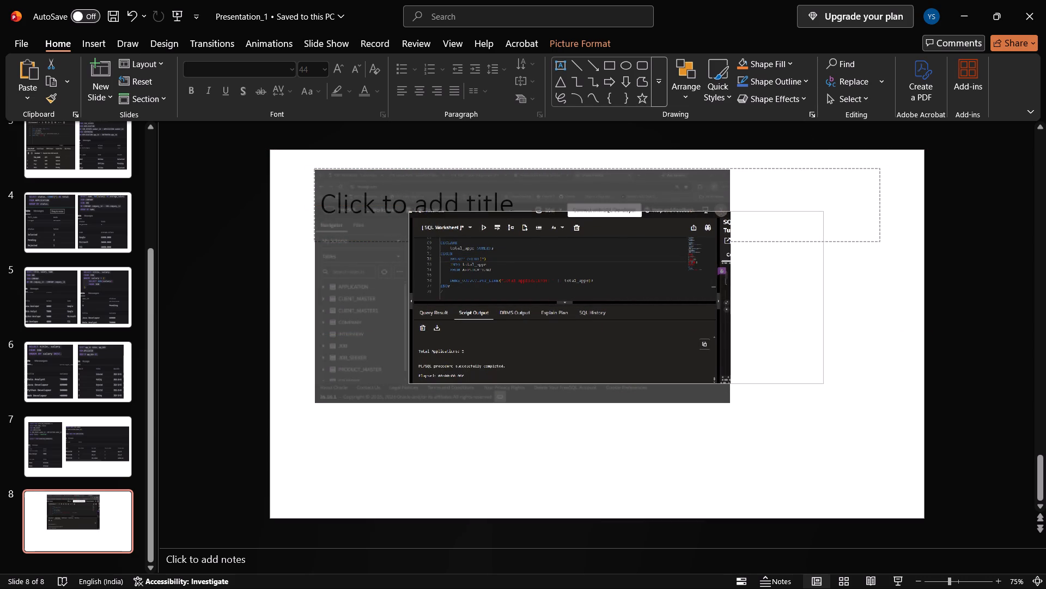
drag(605, 211, 607, 216)
drag(823, 296, 720, 298)
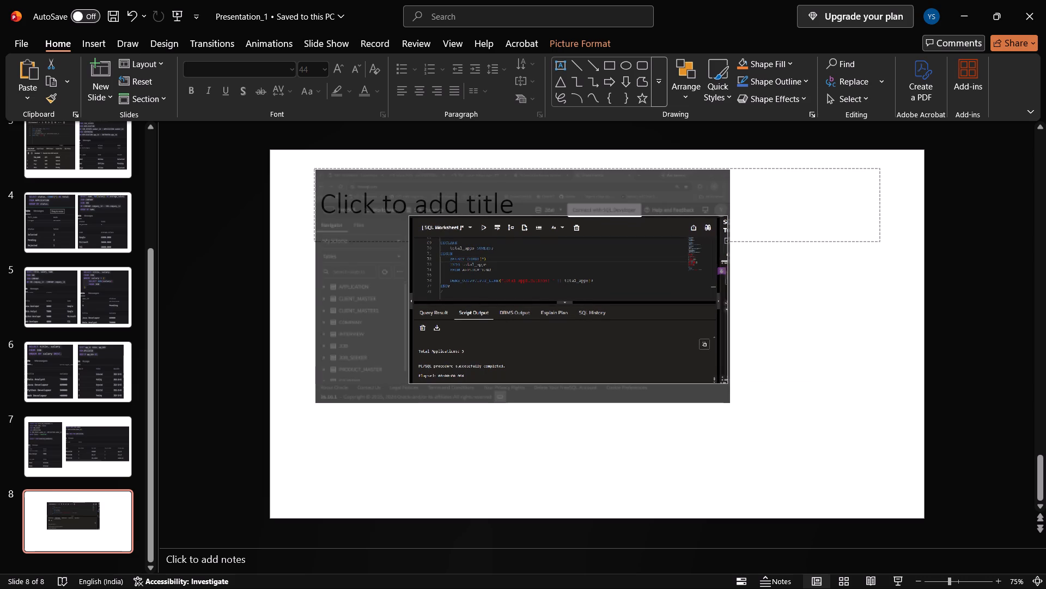
drag(720, 298, 643, 307)
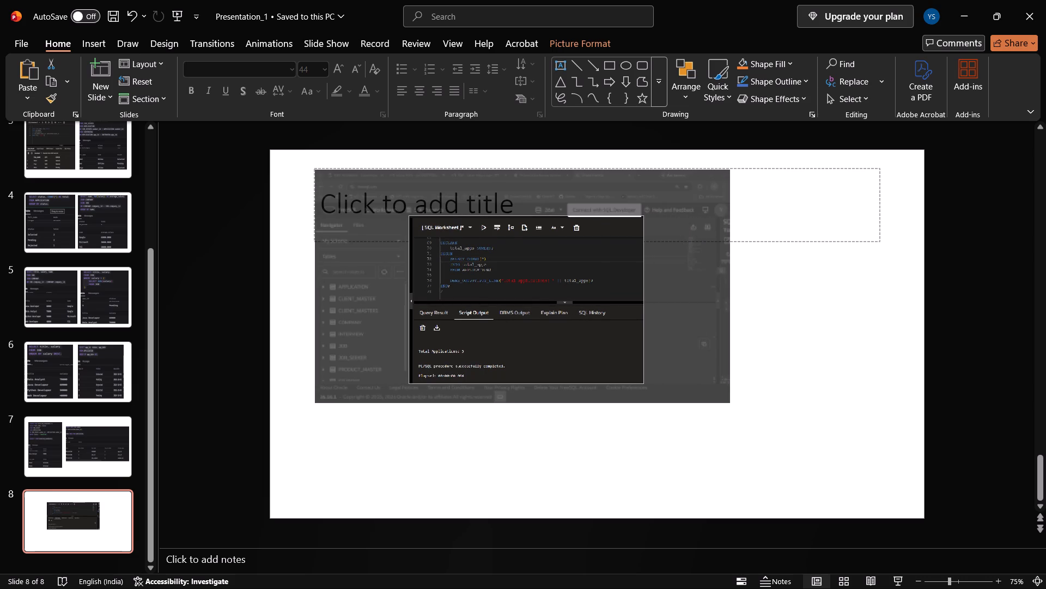
drag(643, 307, 642, 307)
key(Return)
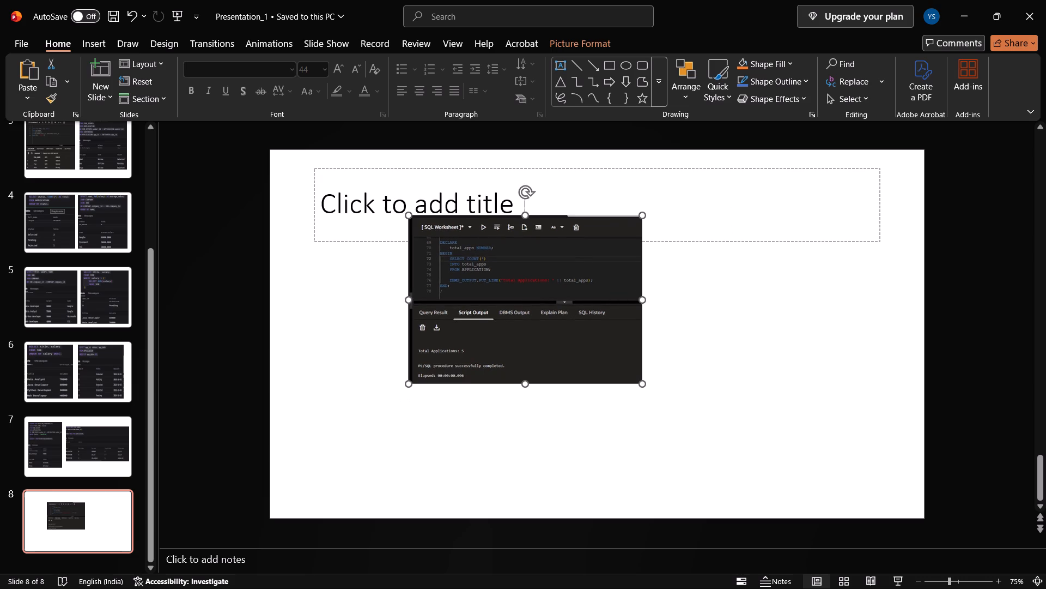
Move the cropped SQL worksheet screenshot to the upper left of the last slide and enlarge it to over half the slide's width.
drag(538, 318, 472, 268)
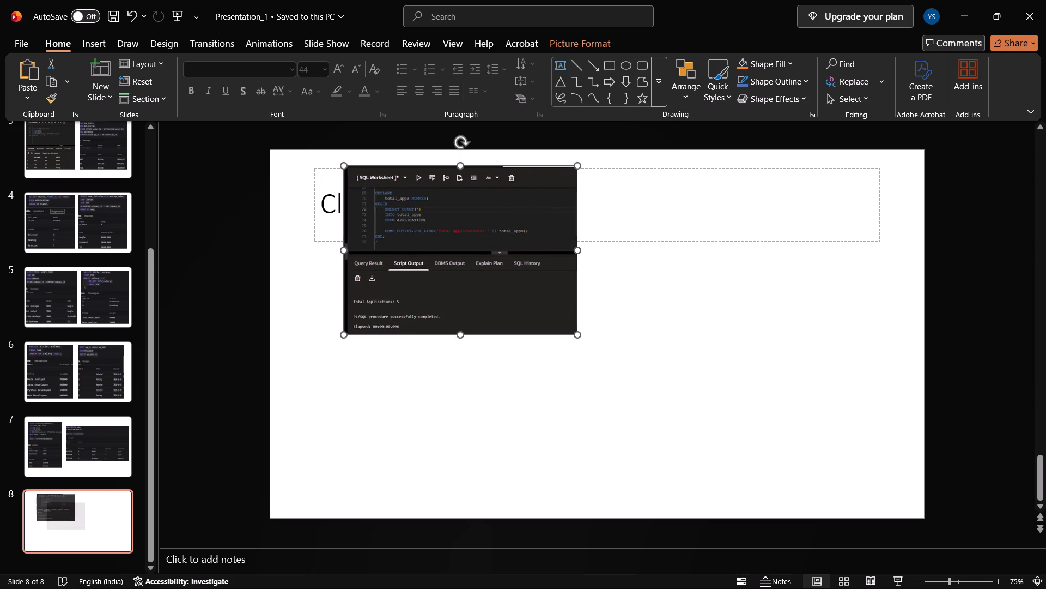
drag(579, 331, 650, 434)
drag(563, 356, 532, 353)
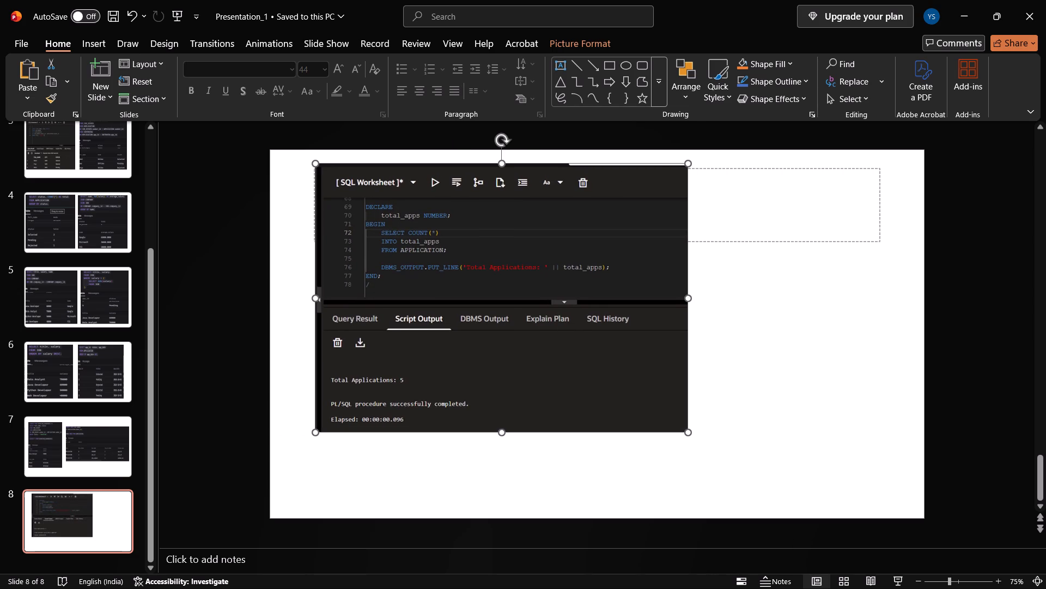
click(800, 357)
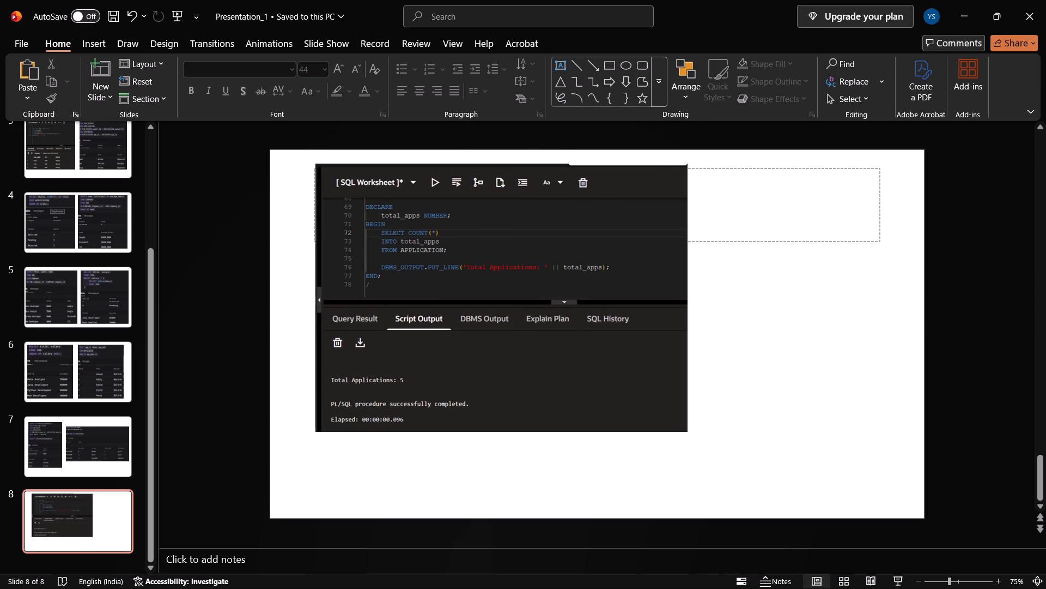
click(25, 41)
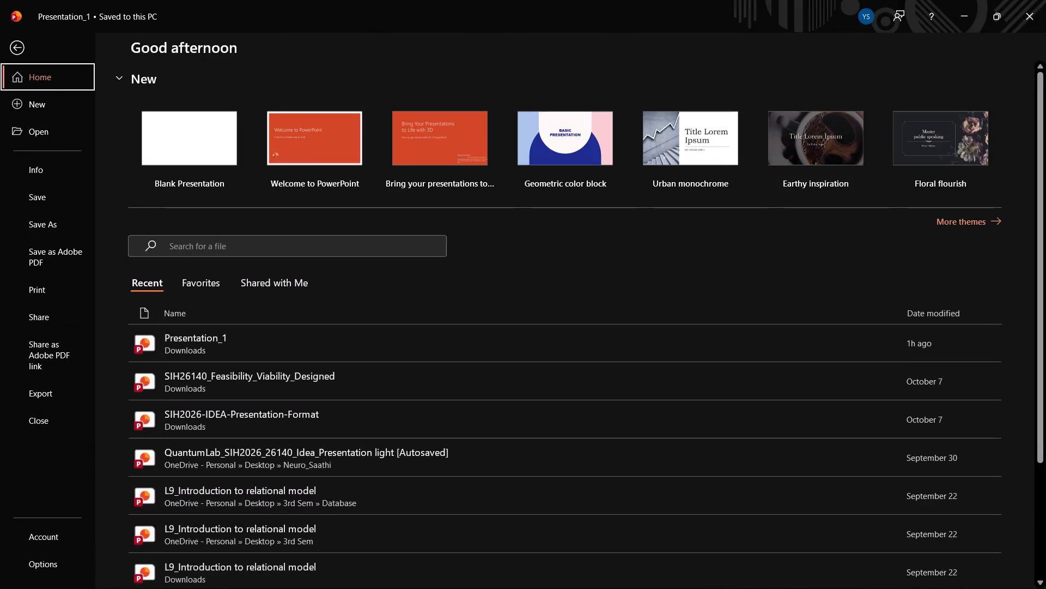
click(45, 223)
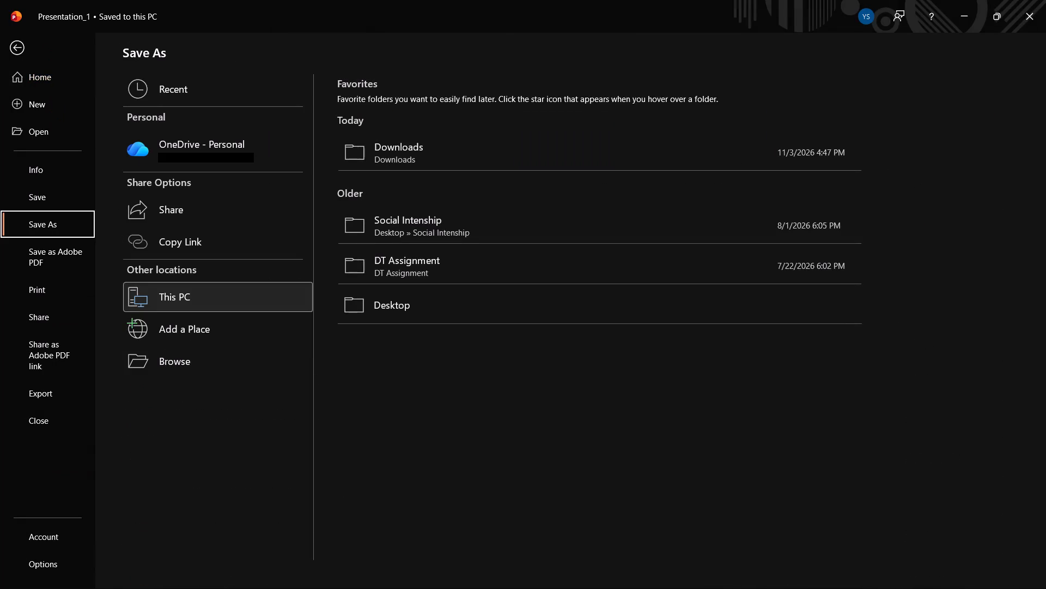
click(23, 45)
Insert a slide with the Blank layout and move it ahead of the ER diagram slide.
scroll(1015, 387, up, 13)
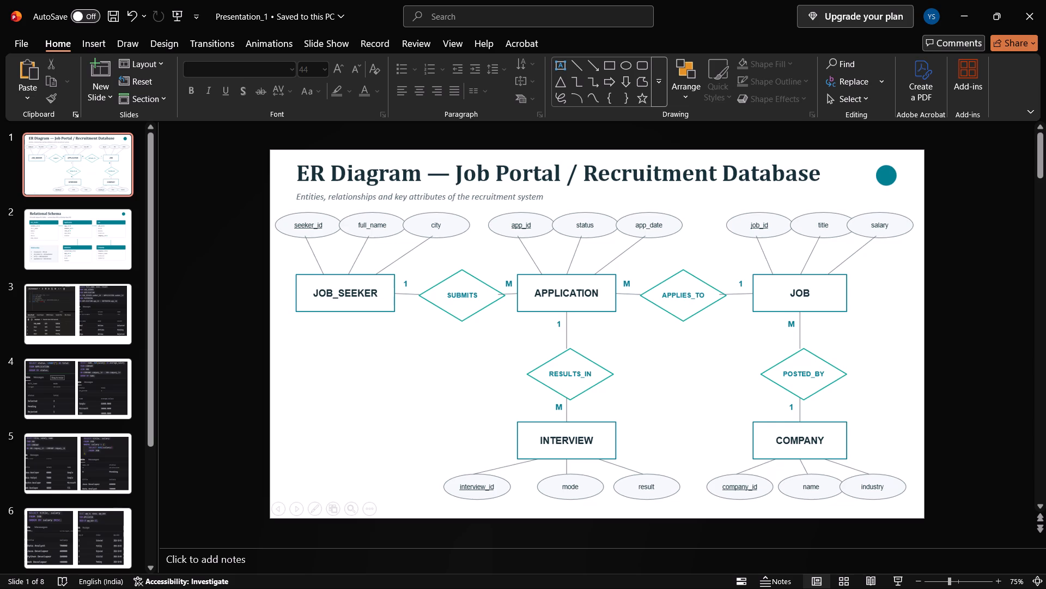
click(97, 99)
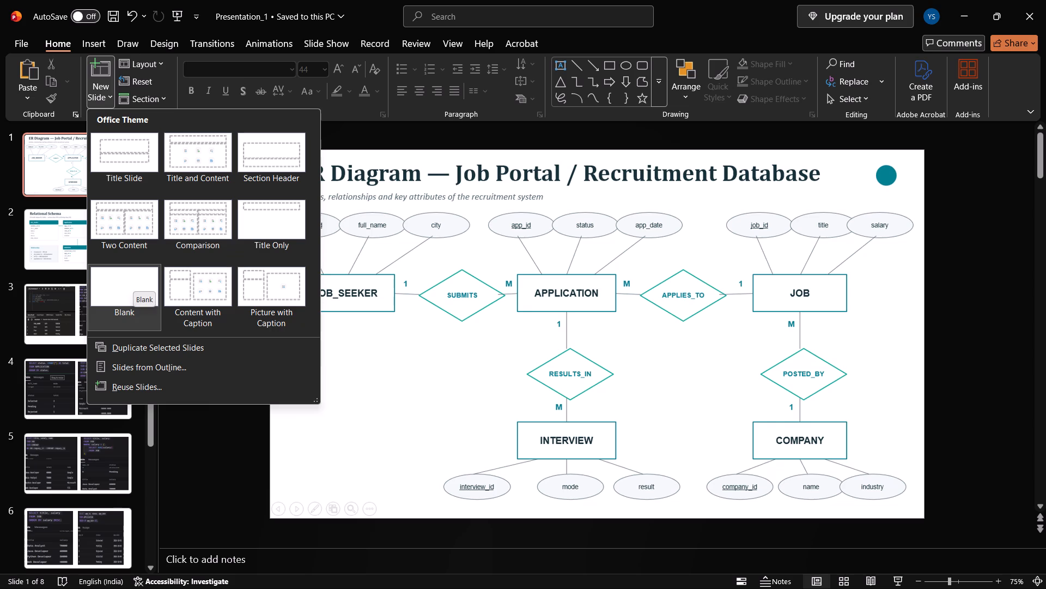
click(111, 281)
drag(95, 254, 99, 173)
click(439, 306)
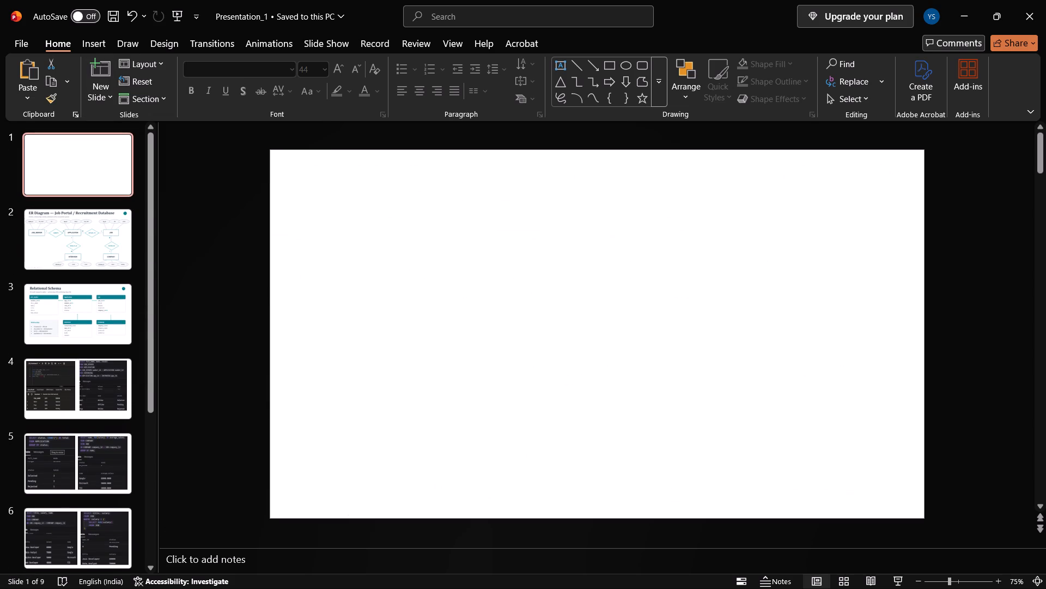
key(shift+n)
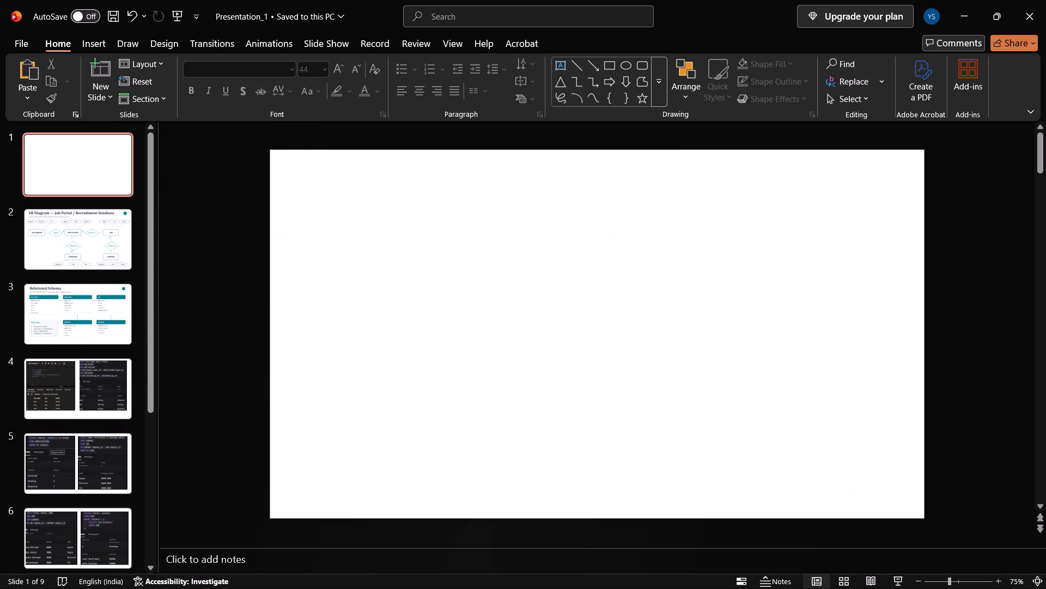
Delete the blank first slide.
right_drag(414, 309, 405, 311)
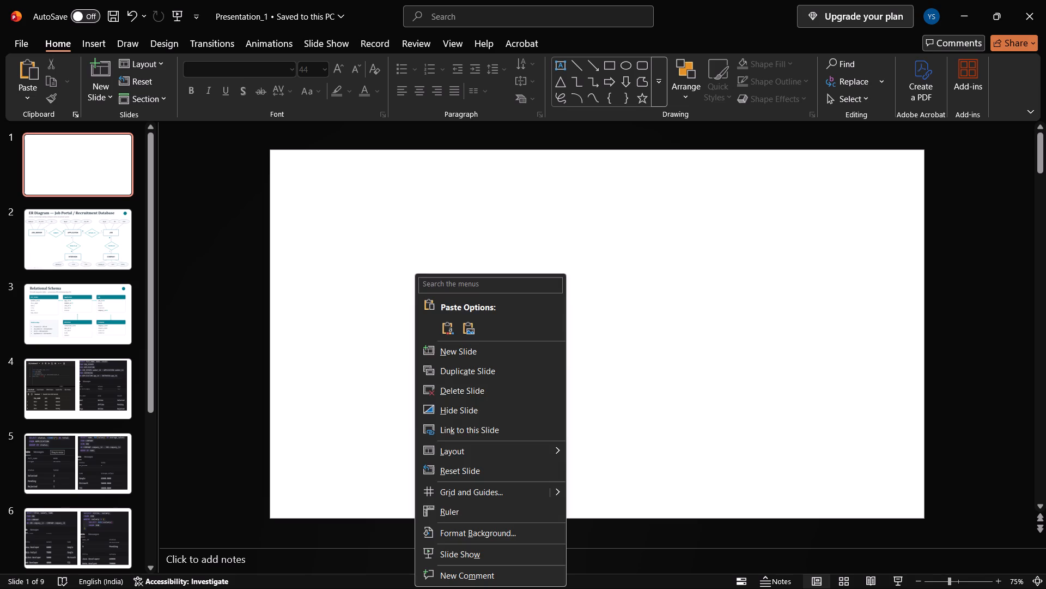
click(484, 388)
Insert a slide with the Title Only layout after the ER diagram slide.
right_click(71, 163)
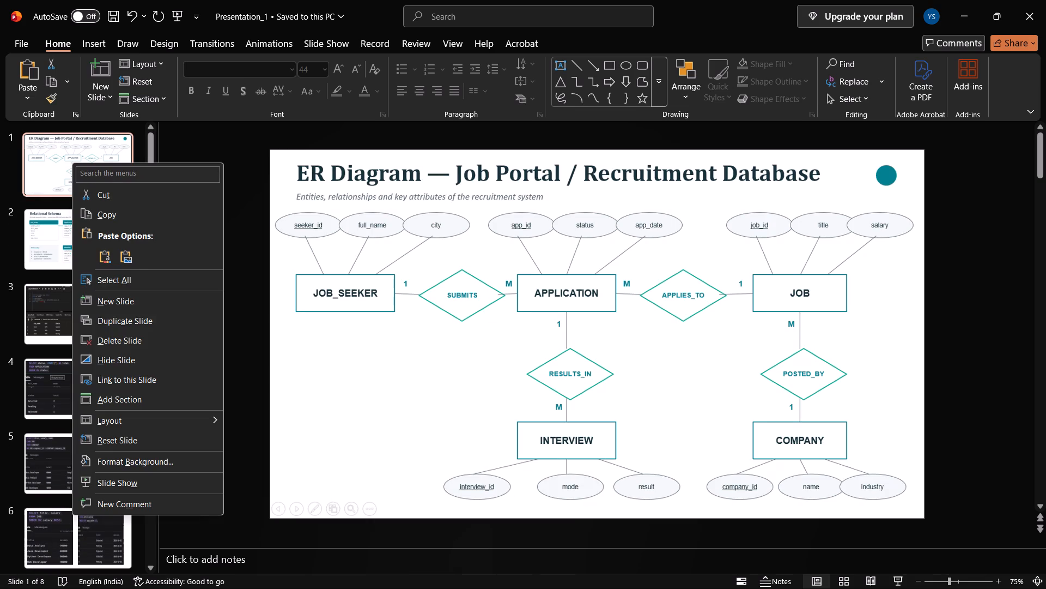
click(106, 103)
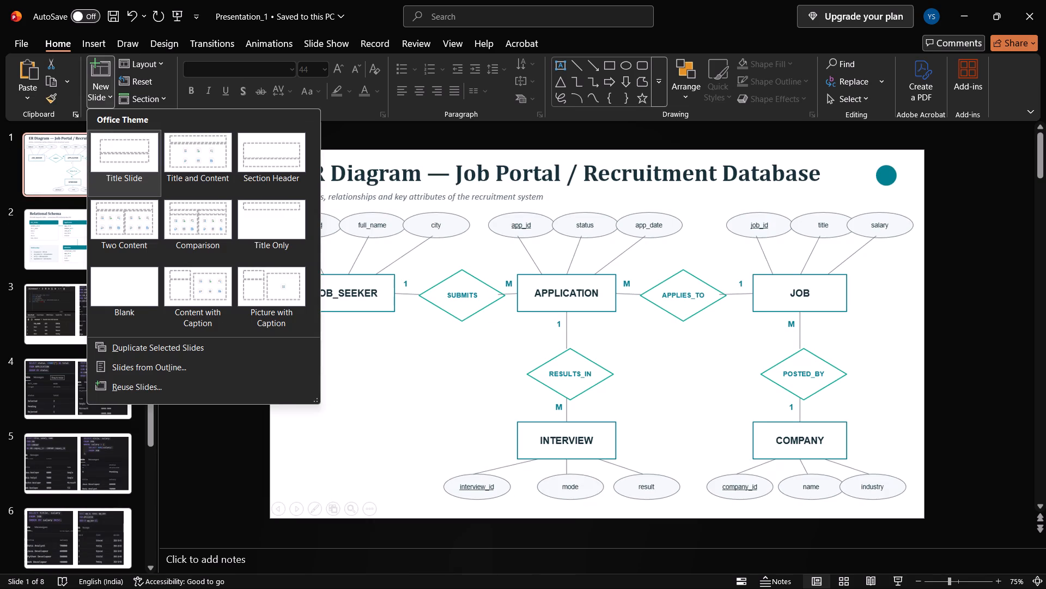
click(272, 211)
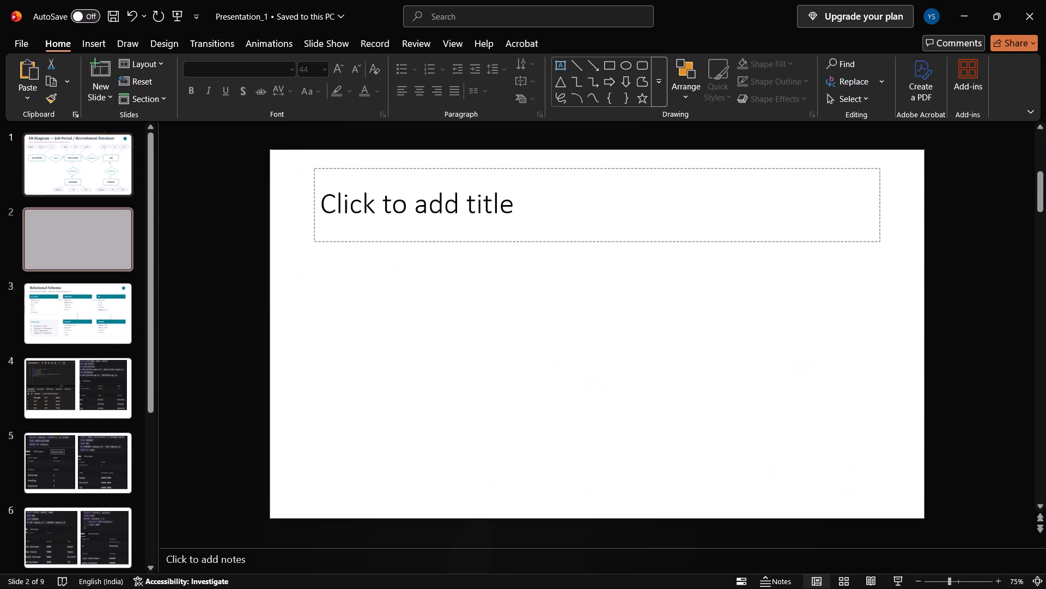
Enter "NAME:-" followed by the student's name as the first line of the new slide's title.
click(377, 224)
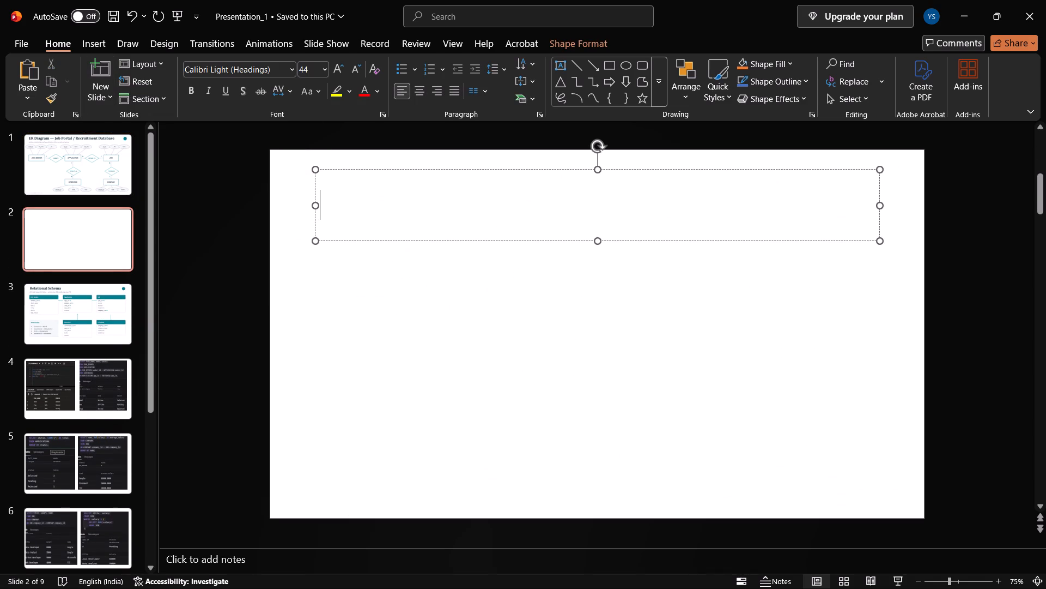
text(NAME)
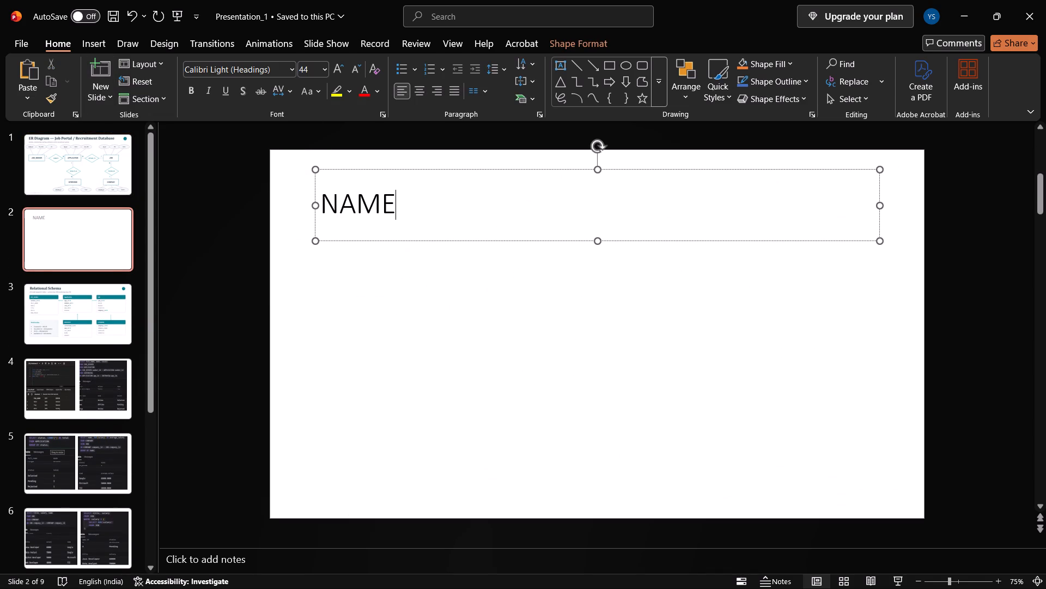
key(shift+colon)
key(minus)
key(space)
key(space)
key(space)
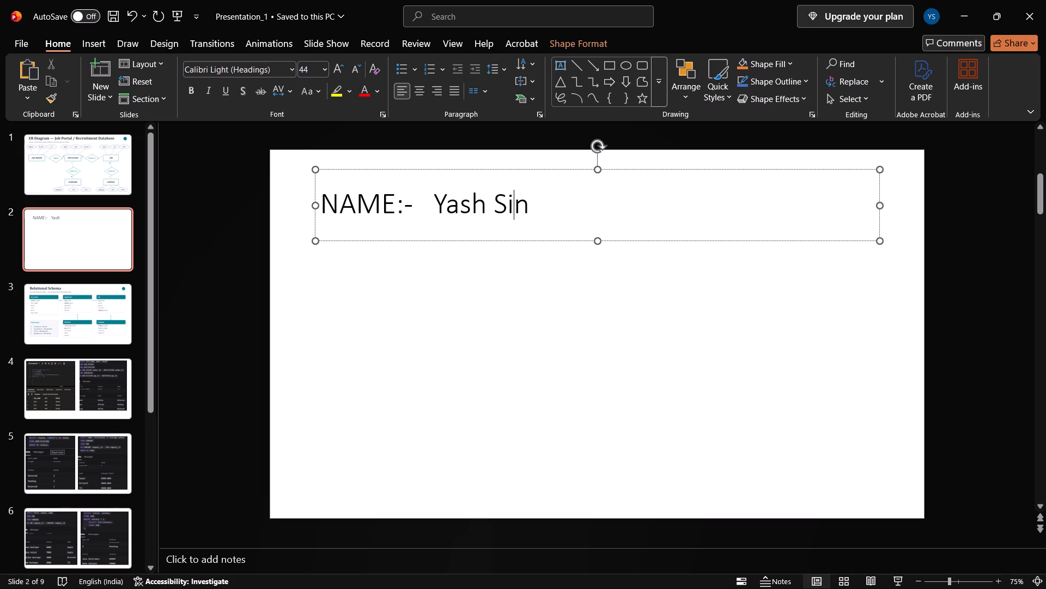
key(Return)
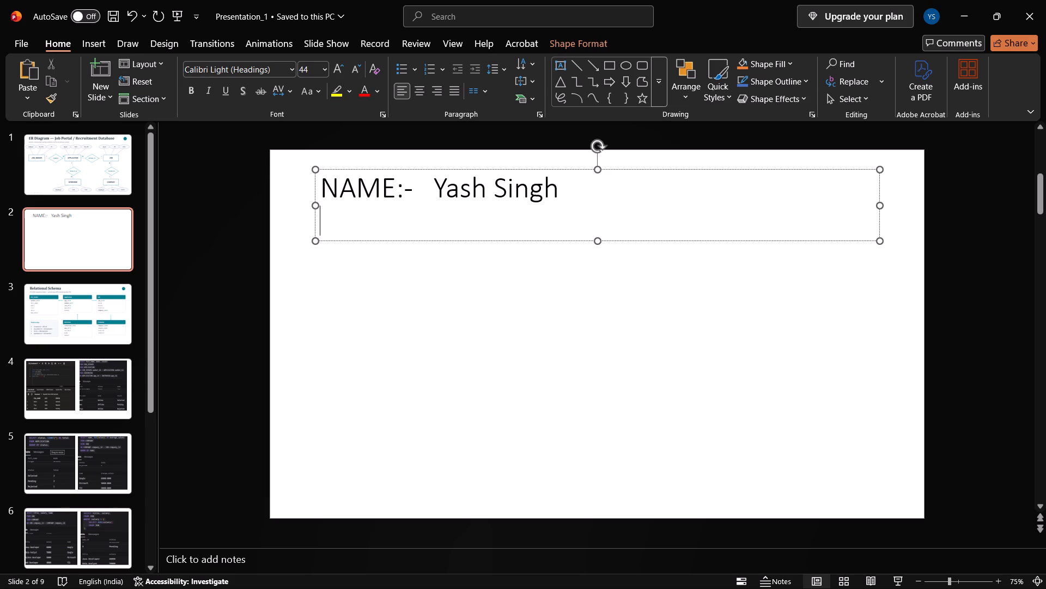
Add the lines "BRANCH:- AI-ML" and "SECTION:- E" below the name in the title.
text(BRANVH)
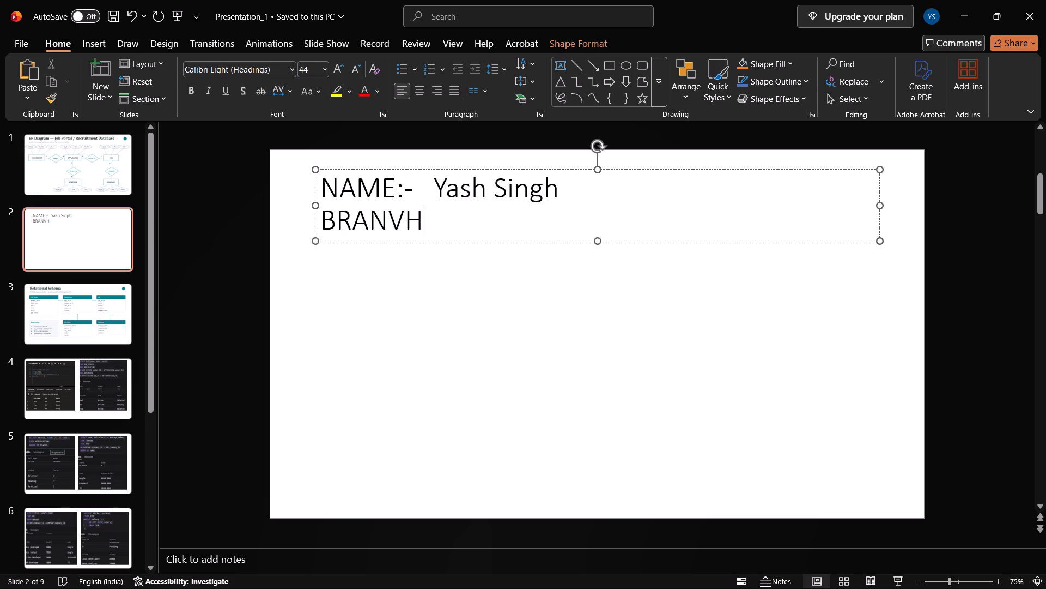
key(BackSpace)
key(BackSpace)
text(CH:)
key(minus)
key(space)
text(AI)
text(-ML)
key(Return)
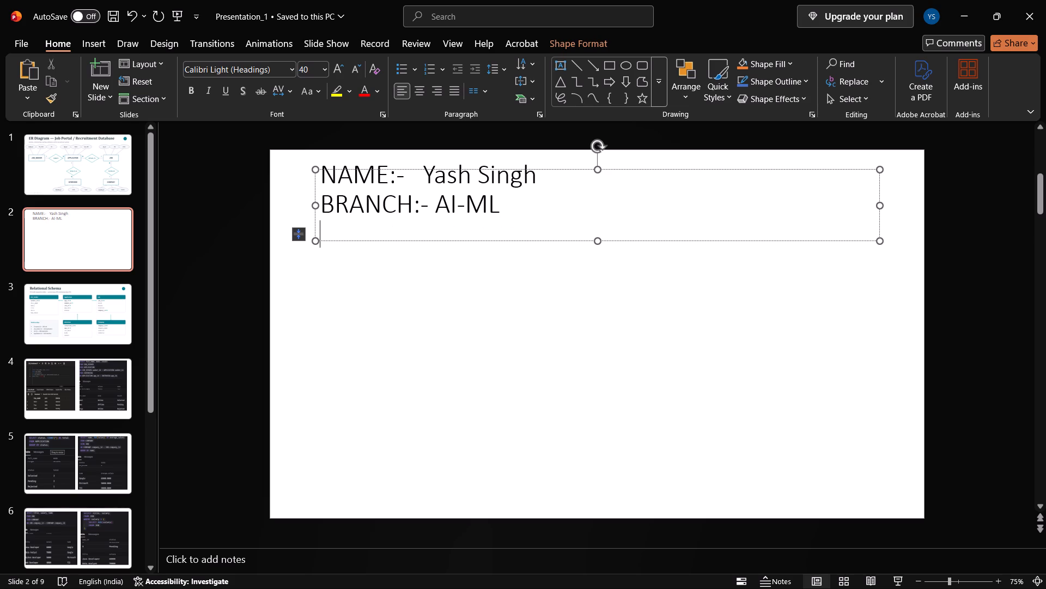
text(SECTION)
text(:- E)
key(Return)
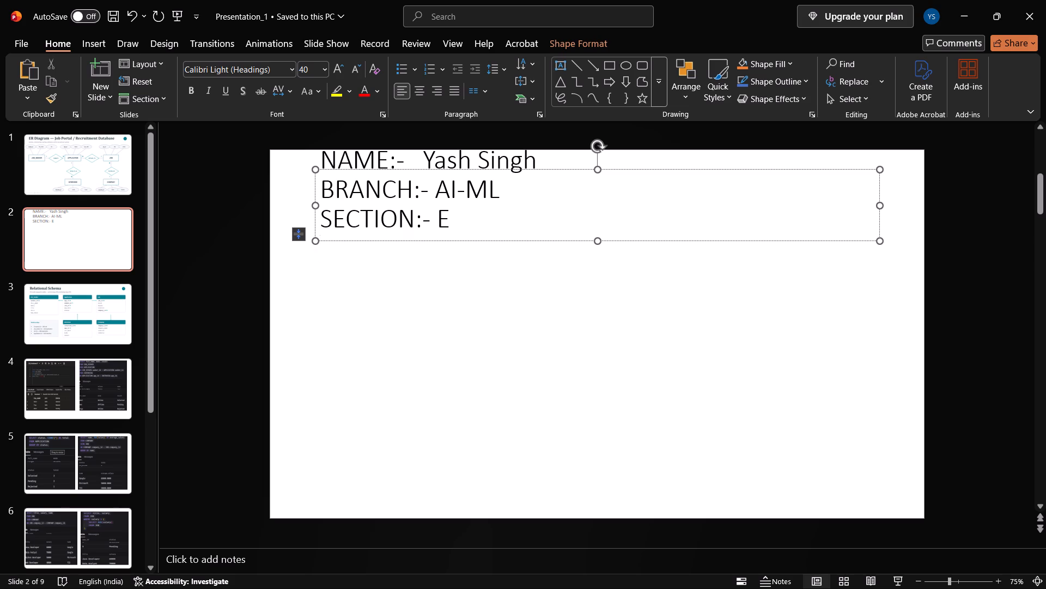
Add a fourth title line reading "REG. NO. :-" followed by the student's registration number.
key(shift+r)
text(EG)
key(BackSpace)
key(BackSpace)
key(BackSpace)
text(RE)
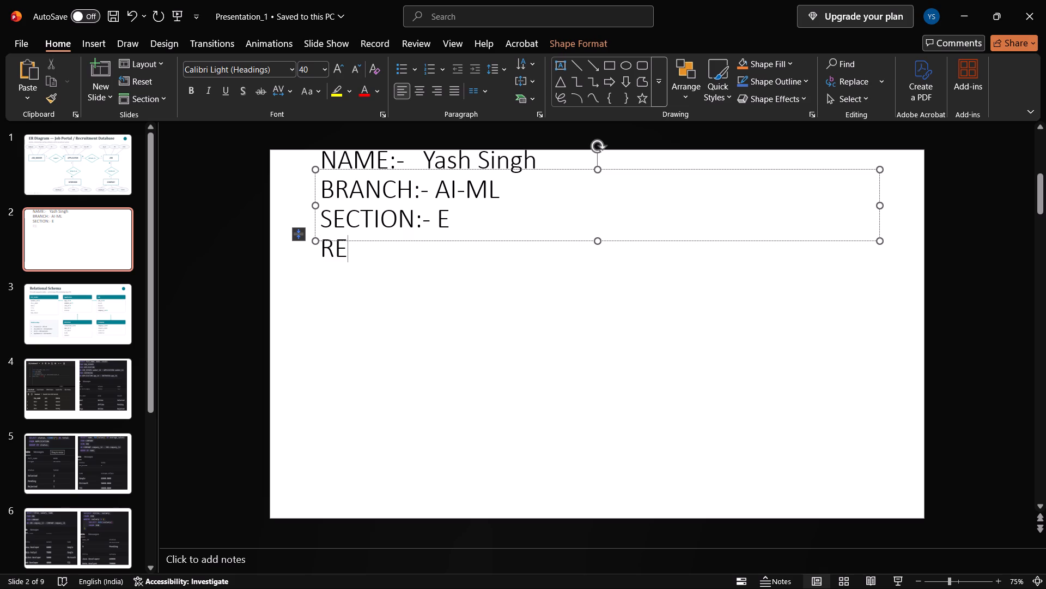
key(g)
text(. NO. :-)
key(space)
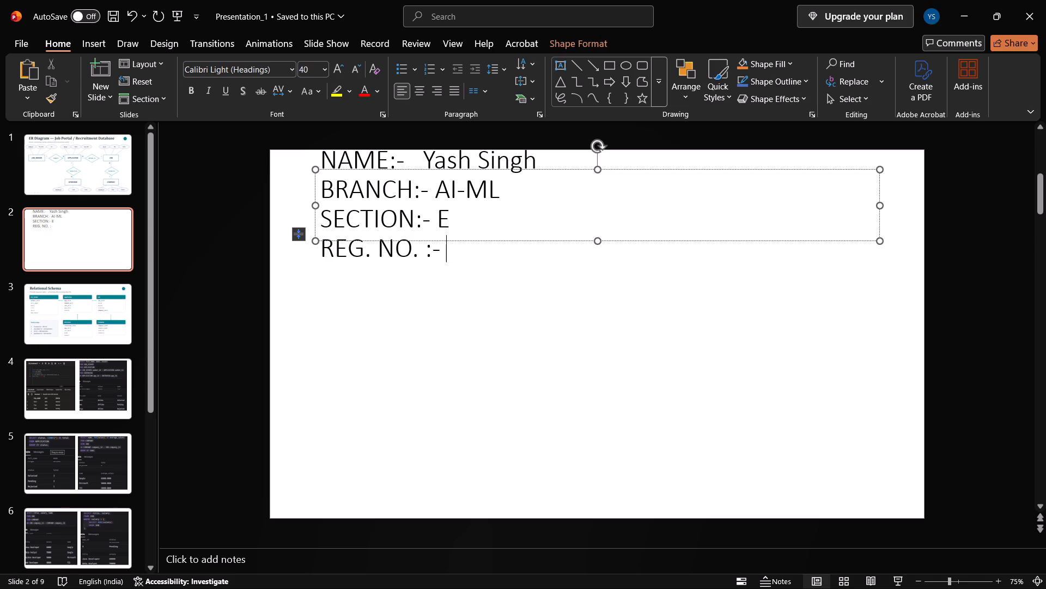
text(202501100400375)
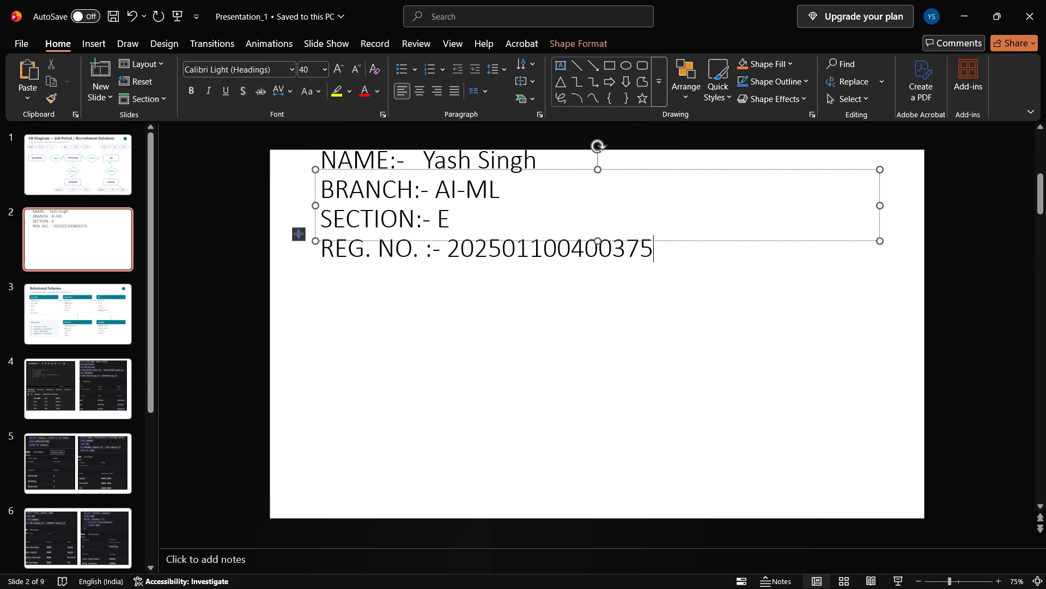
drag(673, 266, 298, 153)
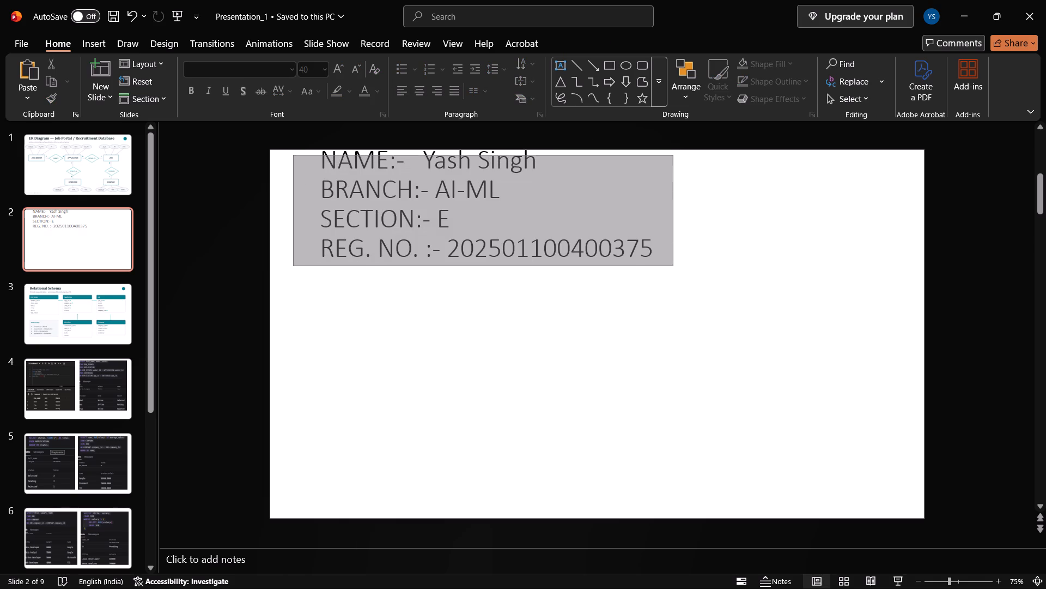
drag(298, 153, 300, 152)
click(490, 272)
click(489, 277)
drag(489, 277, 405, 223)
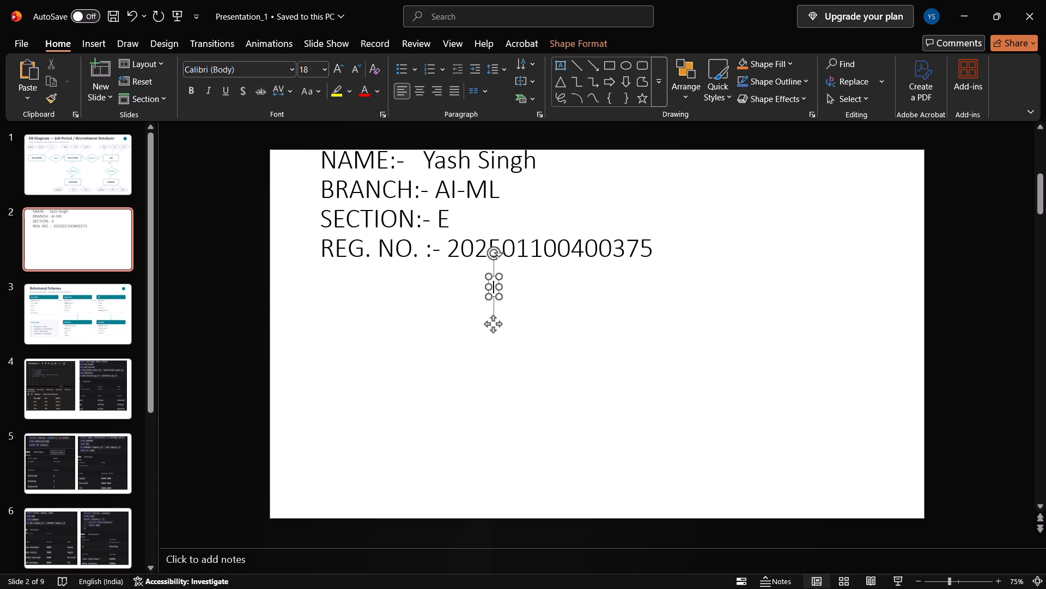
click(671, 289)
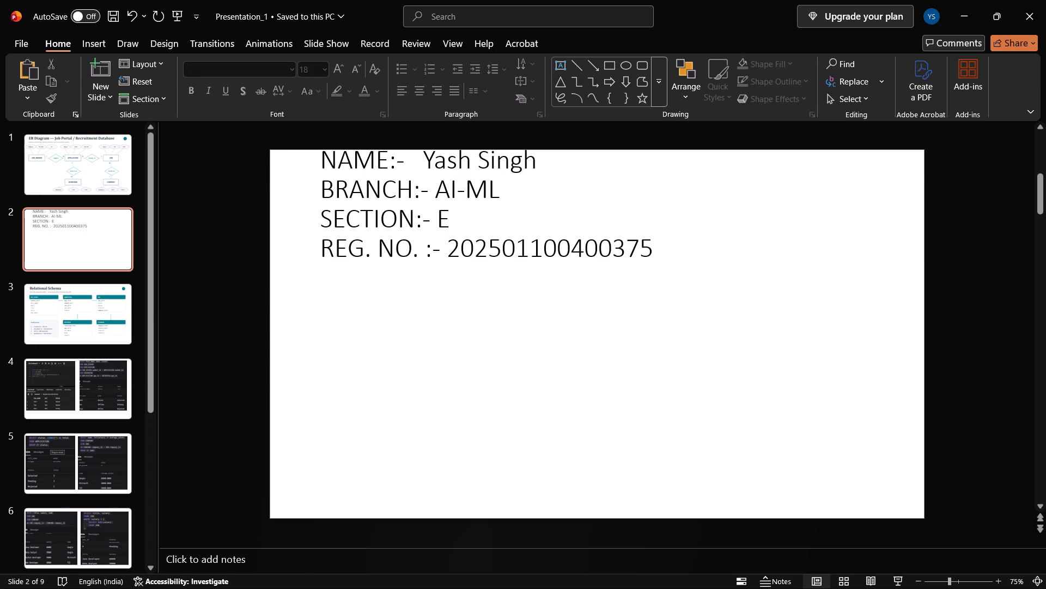
Shift the four student detail lines down the slide by inserting seven blank lines above the NAME line.
click(319, 157)
click(337, 155)
key(Left)
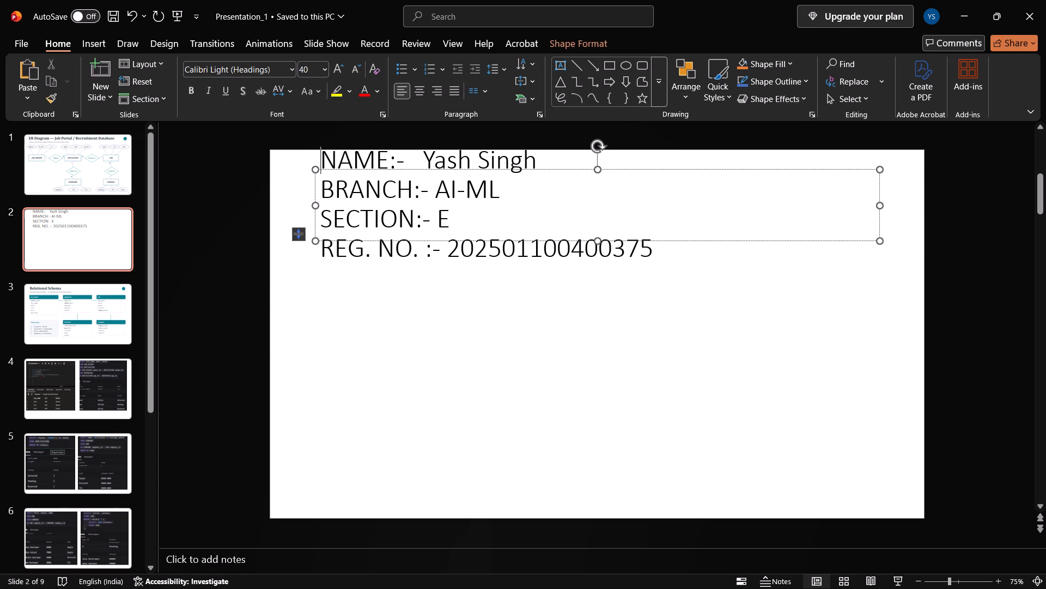
key(Return)
key(Return)
key(Return)
key(Return)
key(Return)
key(Return)
key(Return)
key(Return)
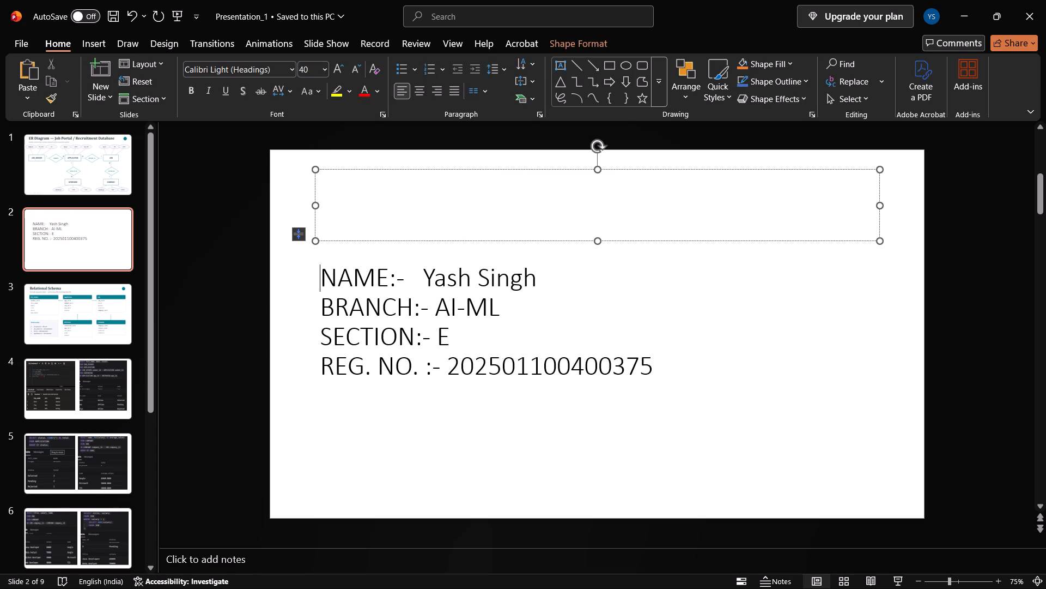
key(BackSpace)
click(707, 279)
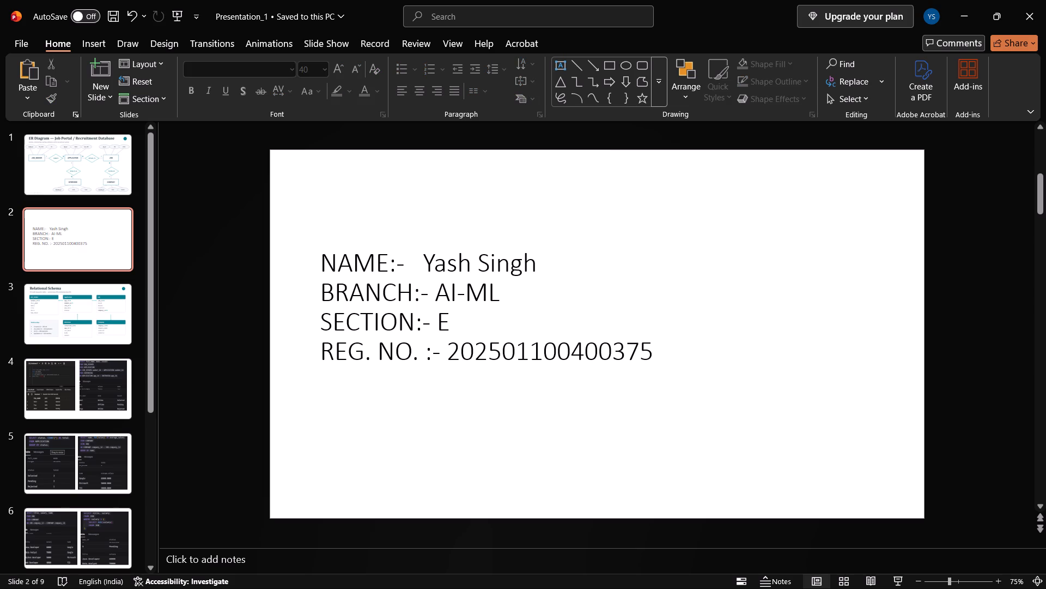
Insert extra spaces before the NAME, BRANCH and SECTION values so they line up with the registration number.
click(425, 258)
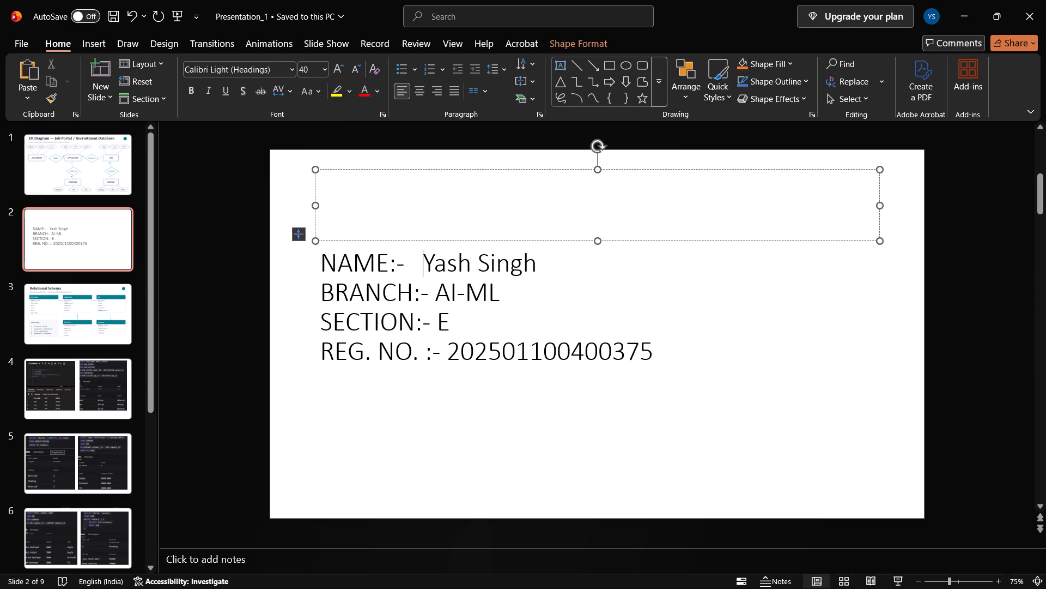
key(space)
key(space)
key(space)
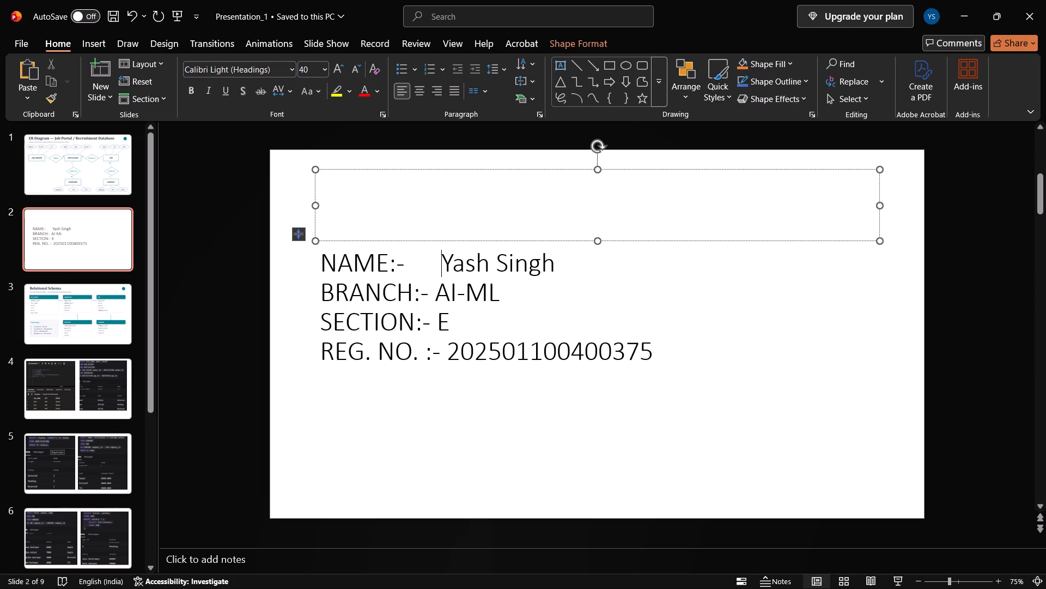
click(435, 293)
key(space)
click(435, 321)
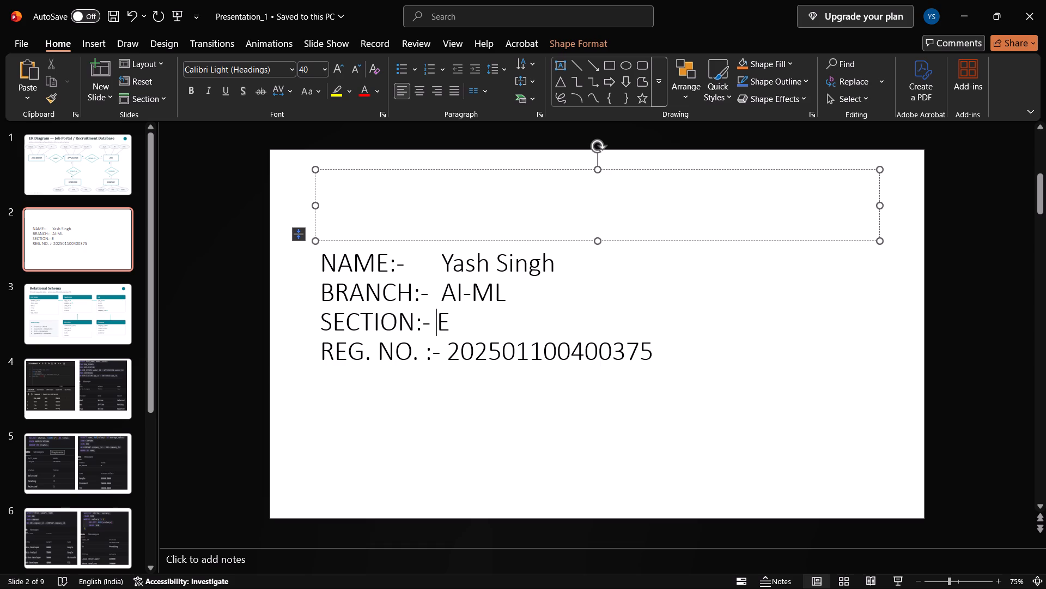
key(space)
click(448, 353)
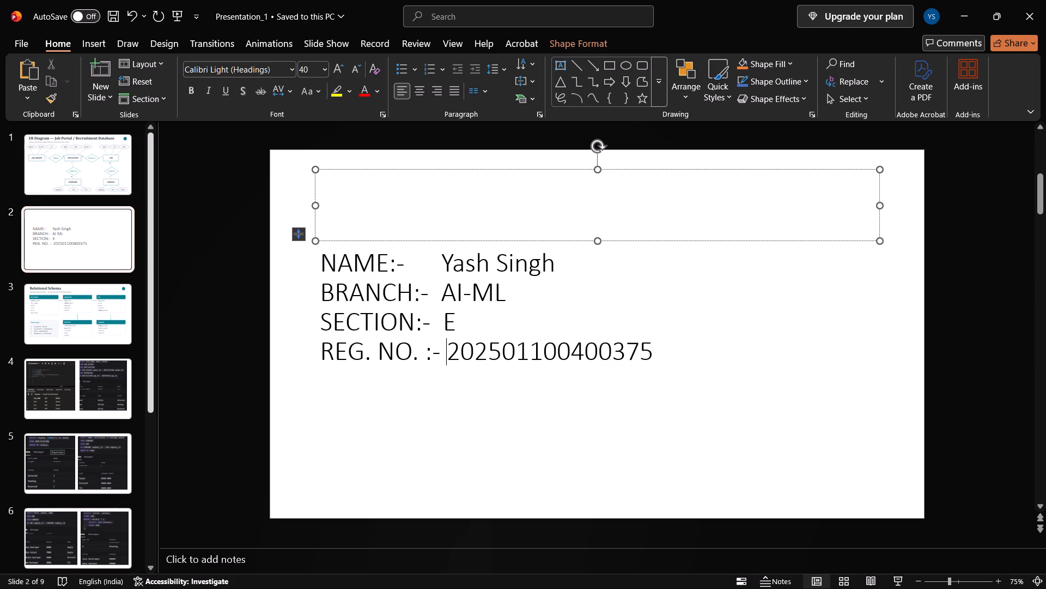
Move the student details slide ahead of the ER Diagram slide so it opens the presentation.
drag(59, 223, 74, 133)
scroll(659, 316, down, 16)
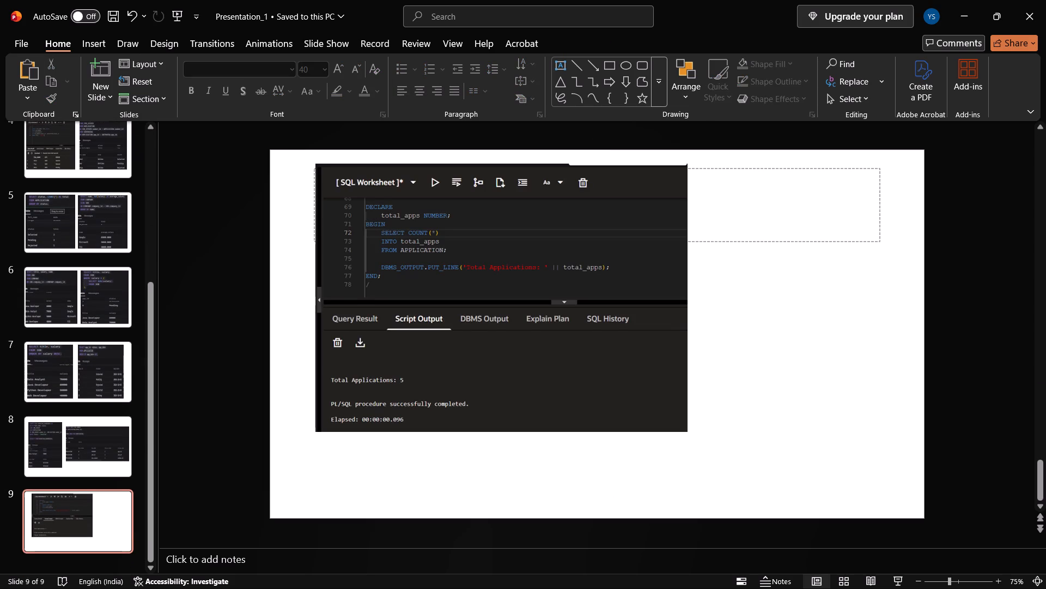
Start saving the presentation as a new file on This PC.
click(20, 43)
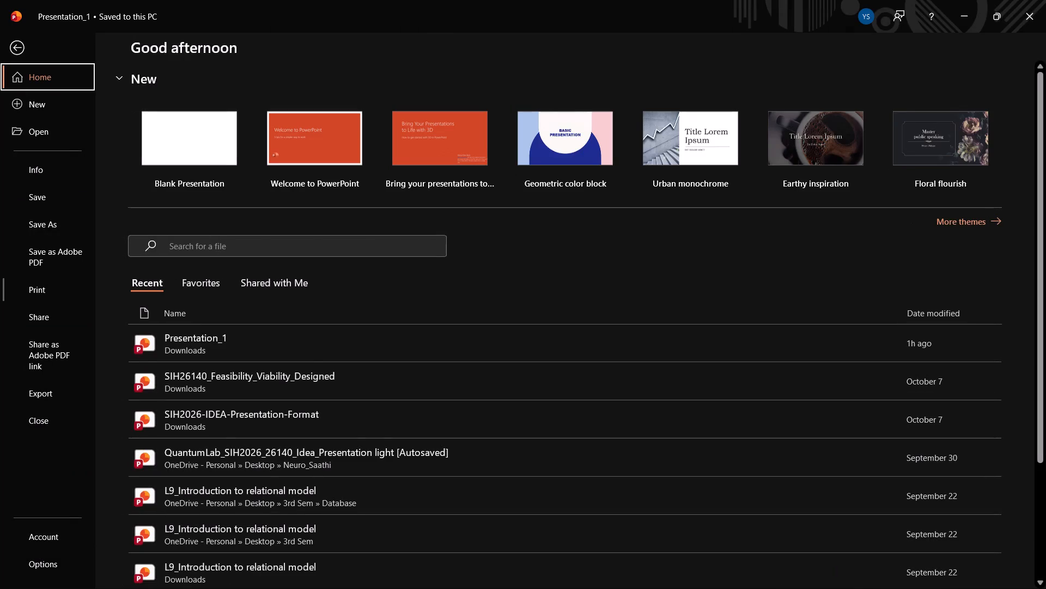
click(58, 220)
click(217, 287)
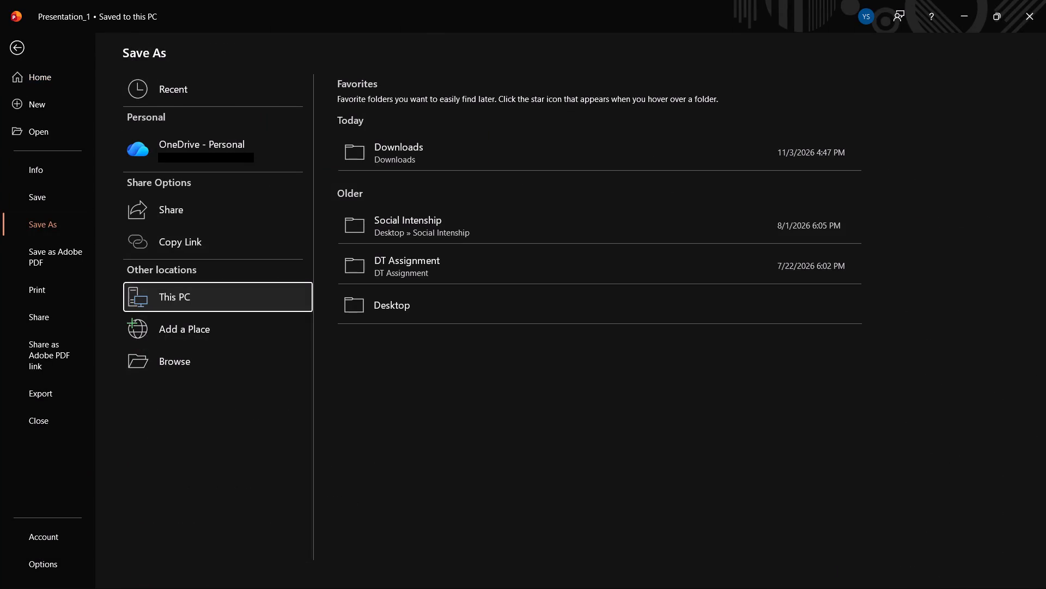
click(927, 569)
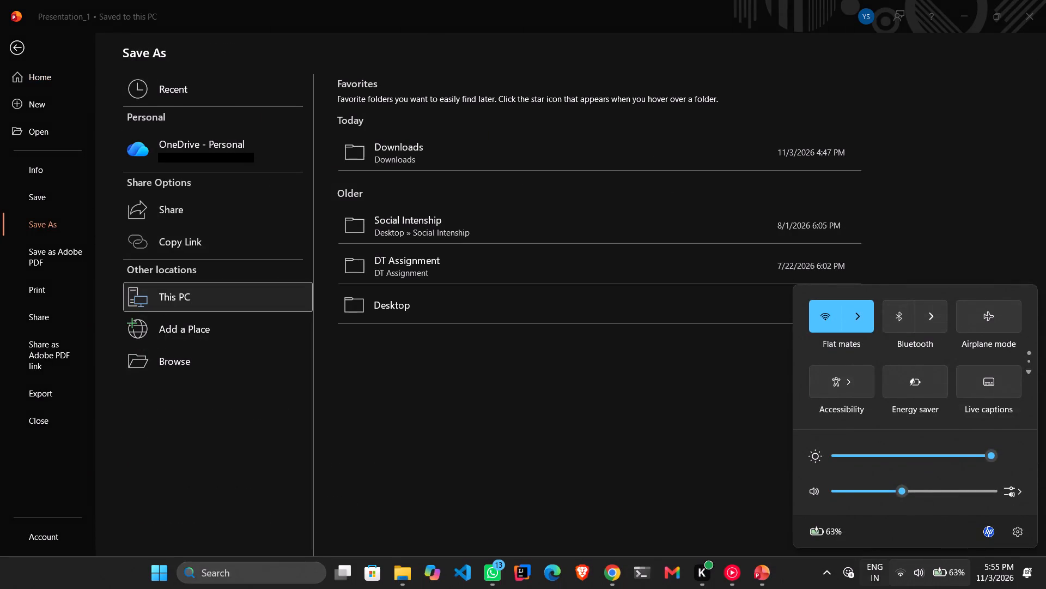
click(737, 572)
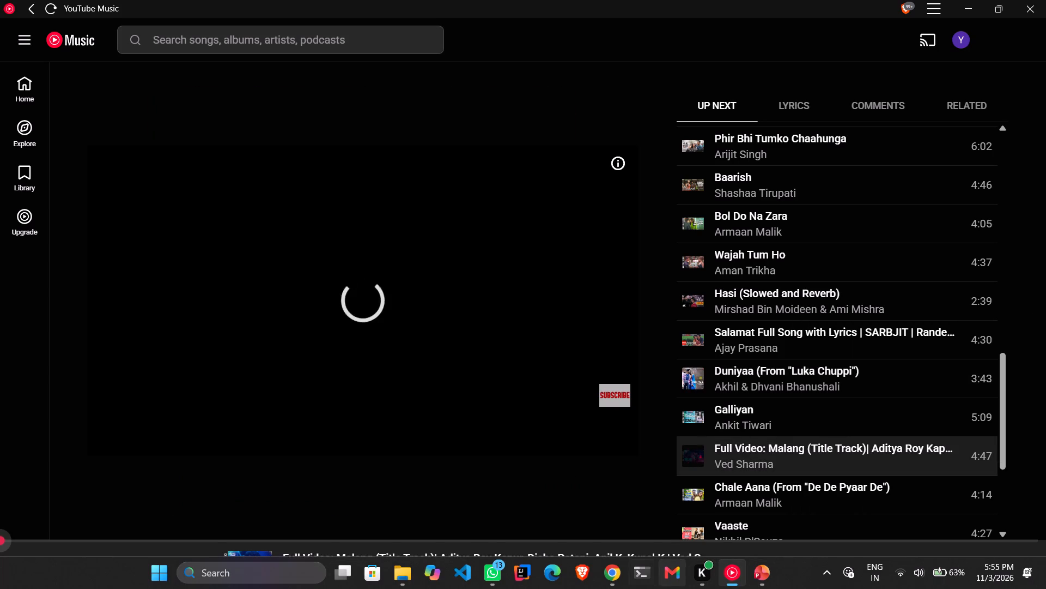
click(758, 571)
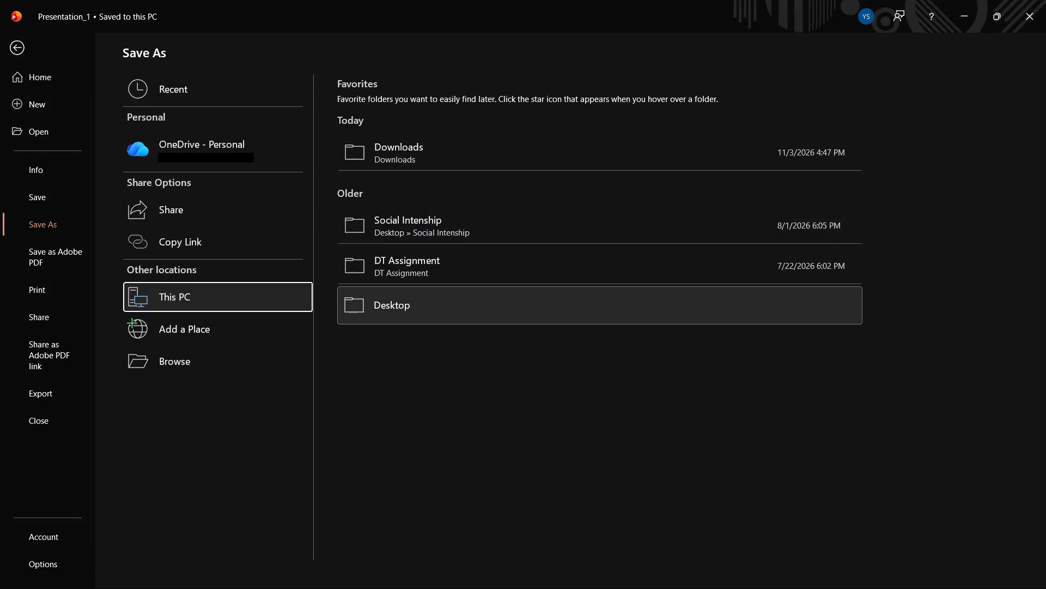
Save the presentation as CA2_PPT in the Desktop folder 3rd Sem > Database > CA, and close it.
click(523, 296)
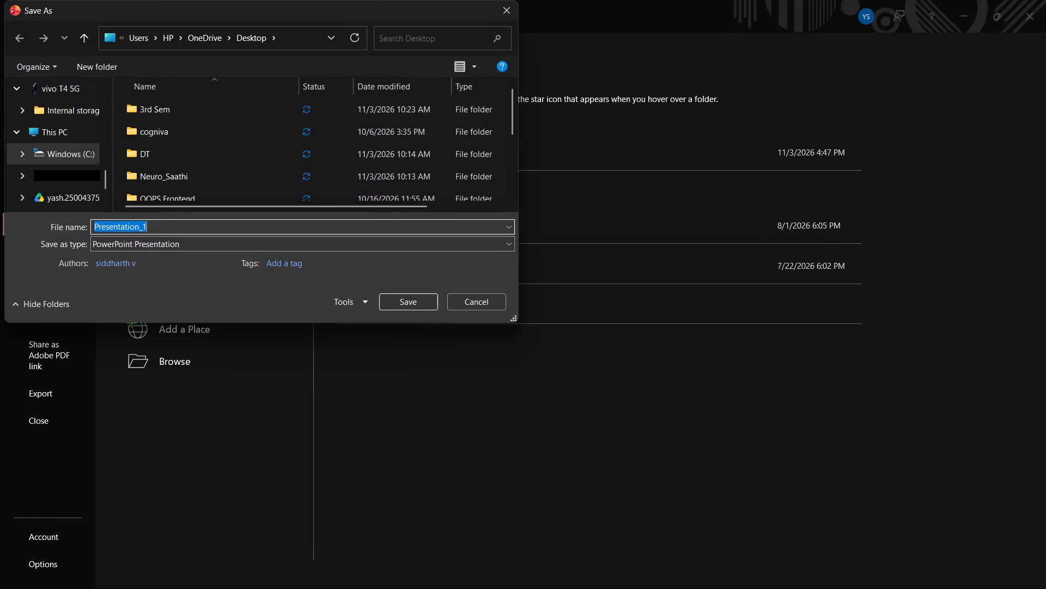
double_click(194, 107)
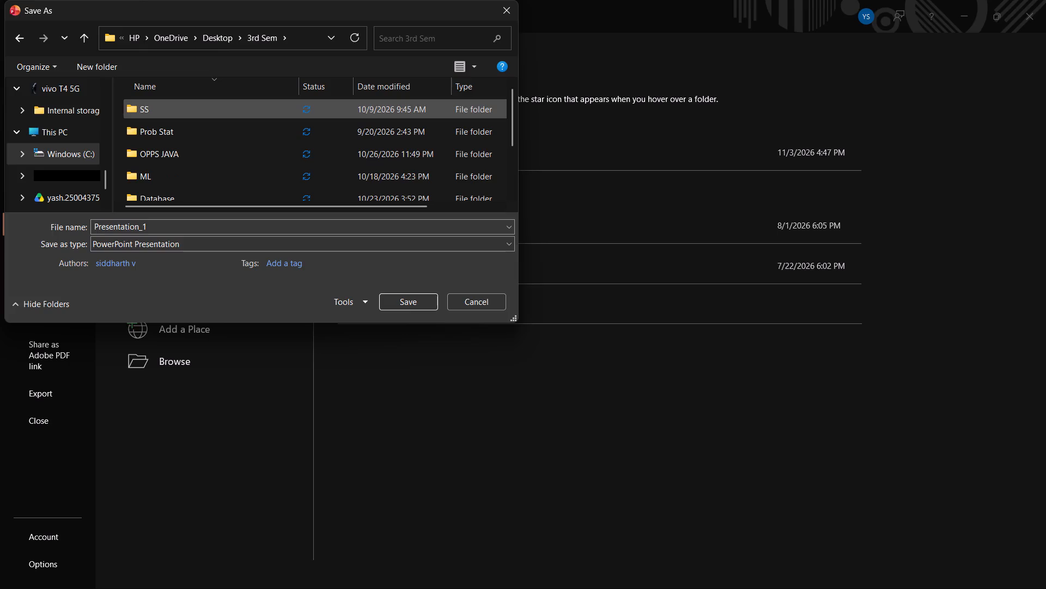
scroll(215, 163, down, 1)
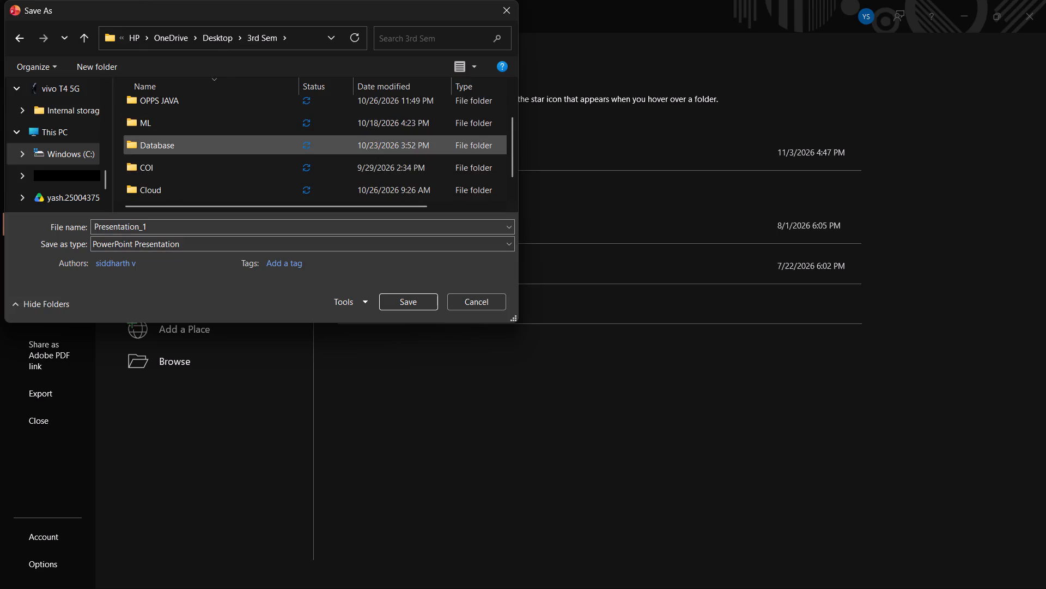
double_click(233, 145)
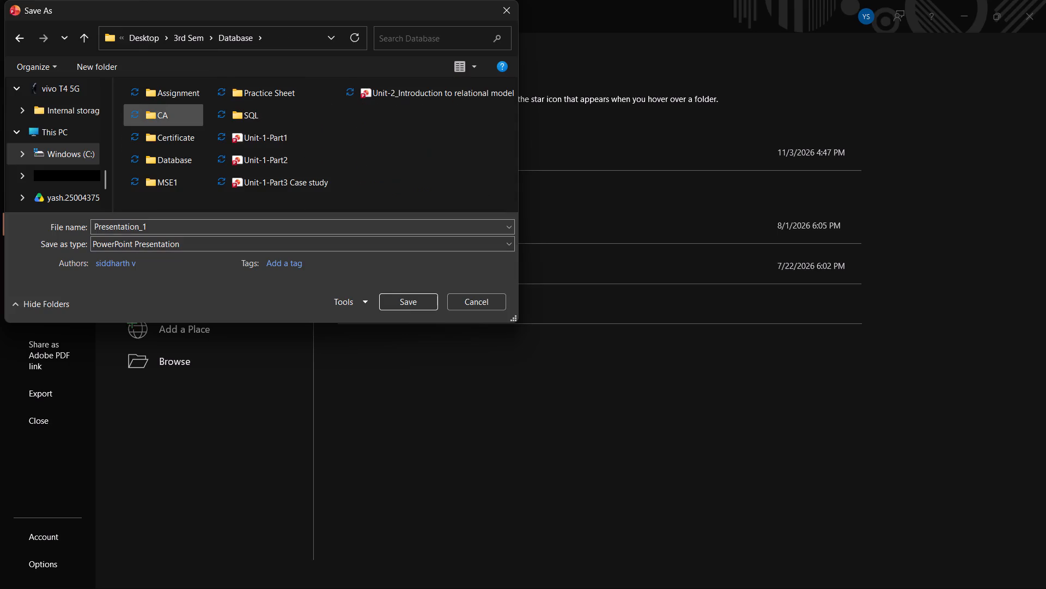
double_click(186, 110)
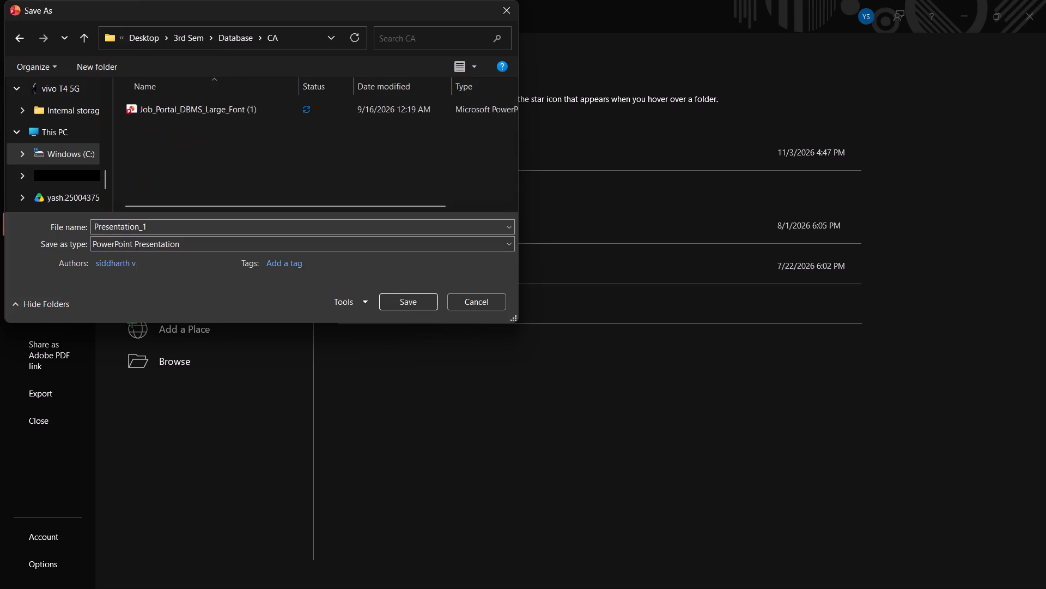
click(206, 225)
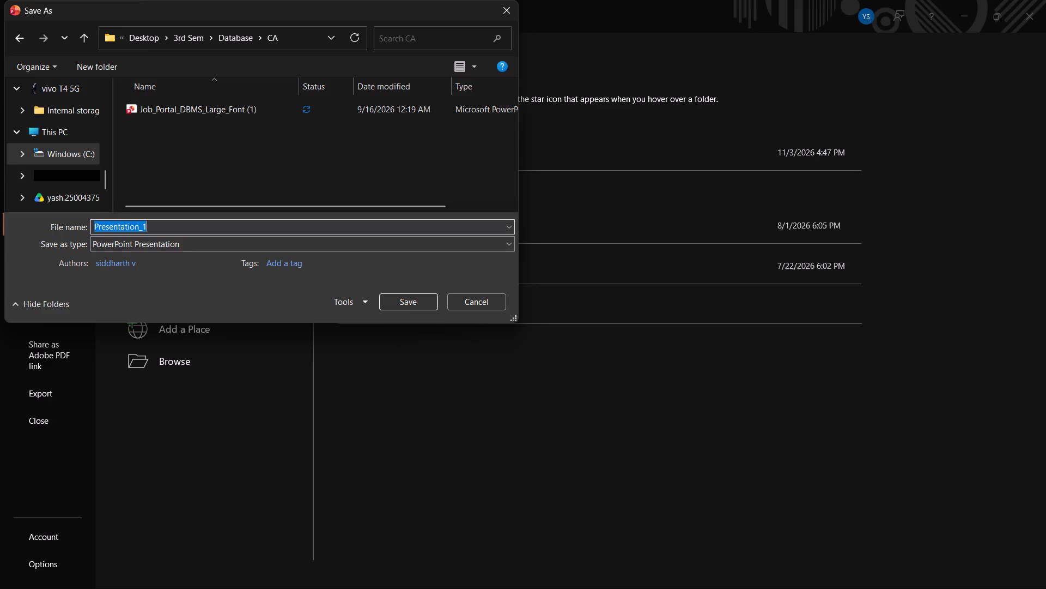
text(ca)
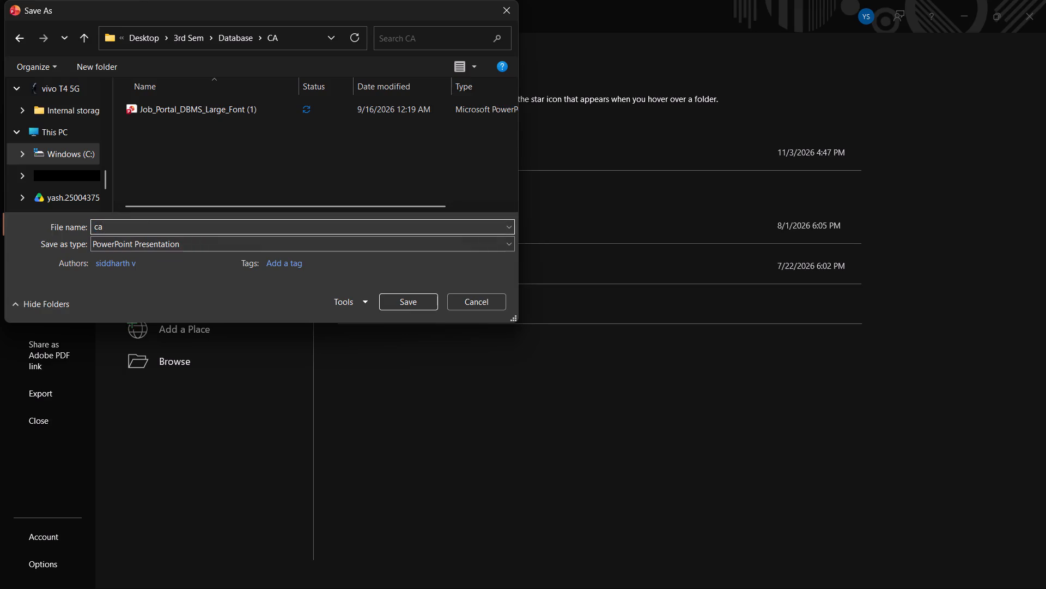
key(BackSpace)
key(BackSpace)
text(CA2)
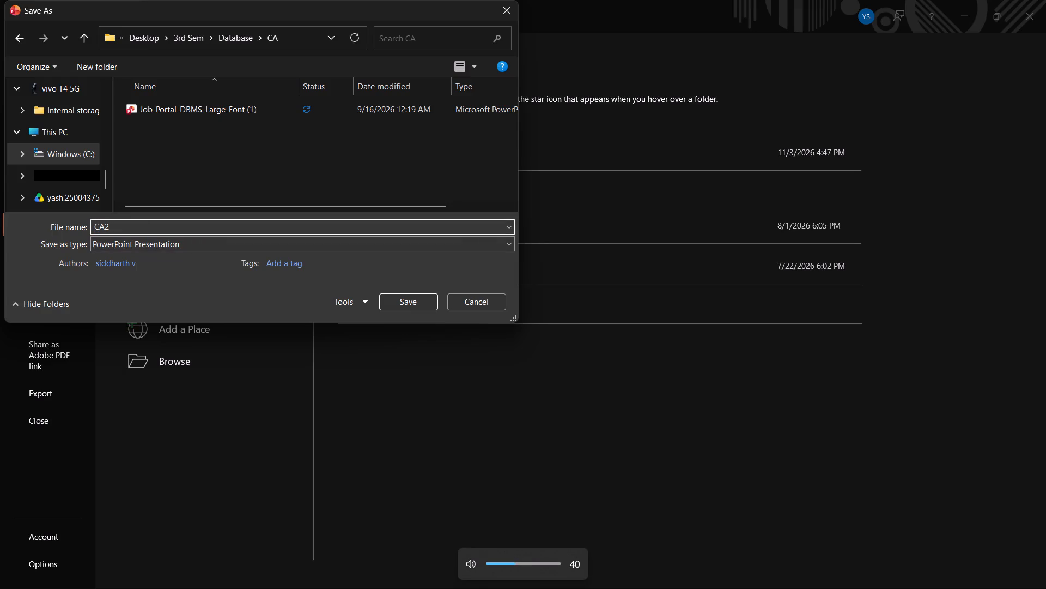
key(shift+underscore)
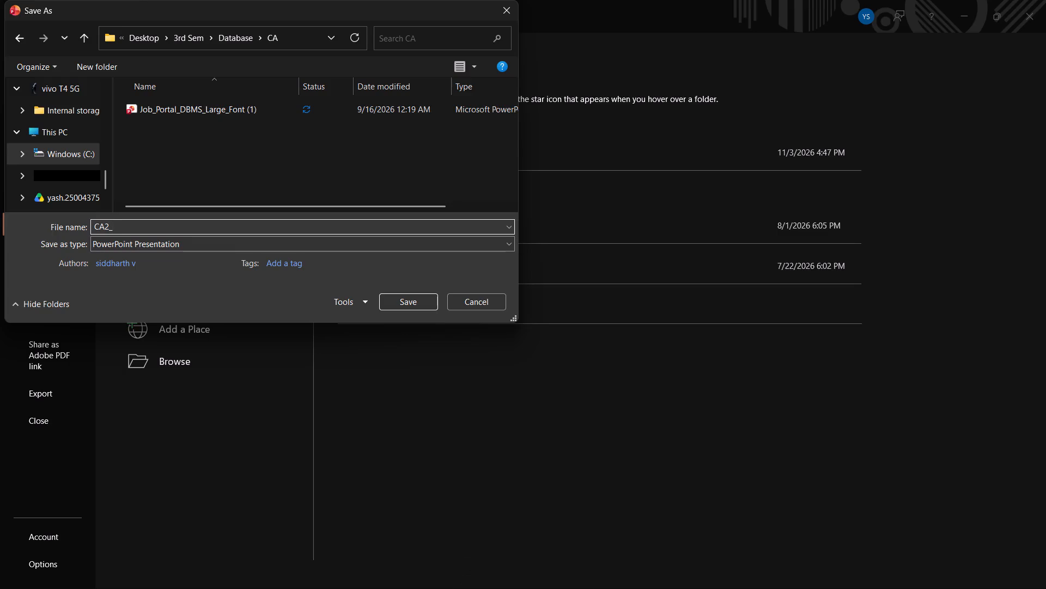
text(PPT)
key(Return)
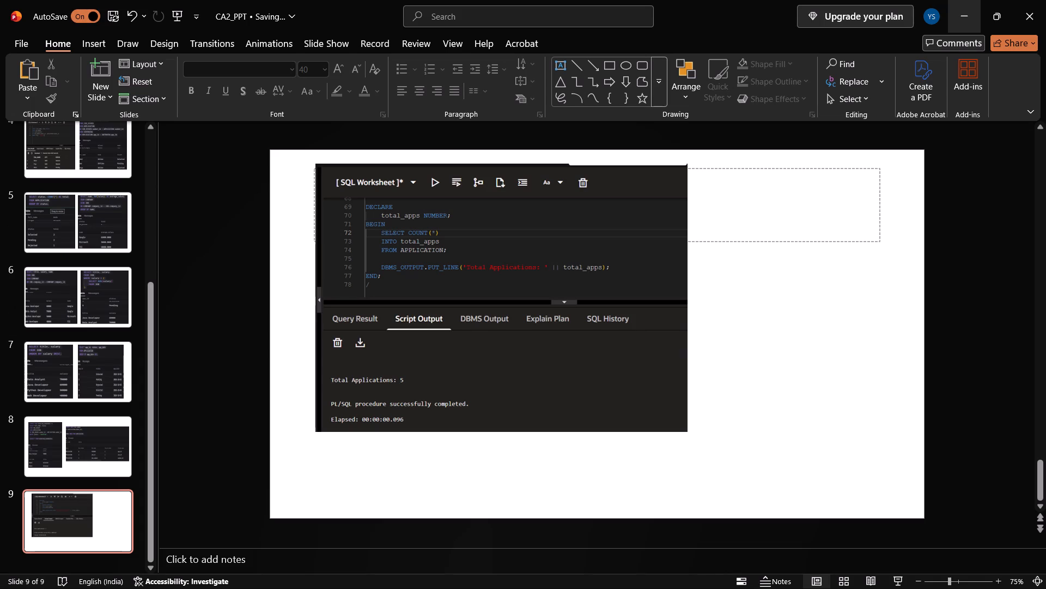
click(1037, 9)
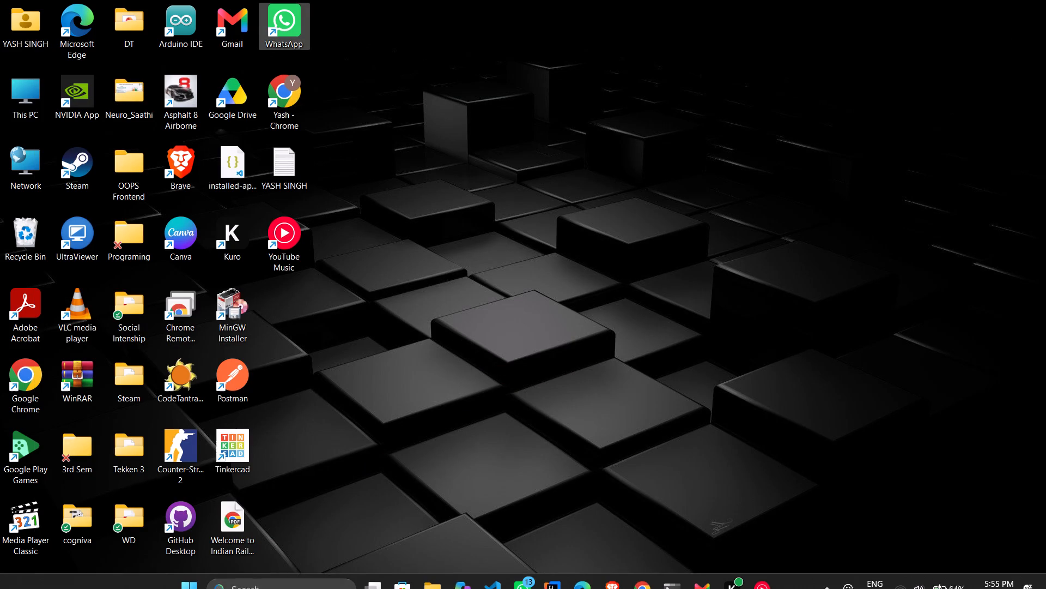
Delete the Presentation1 file from the Downloads folder in File Explorer.
click(441, 522)
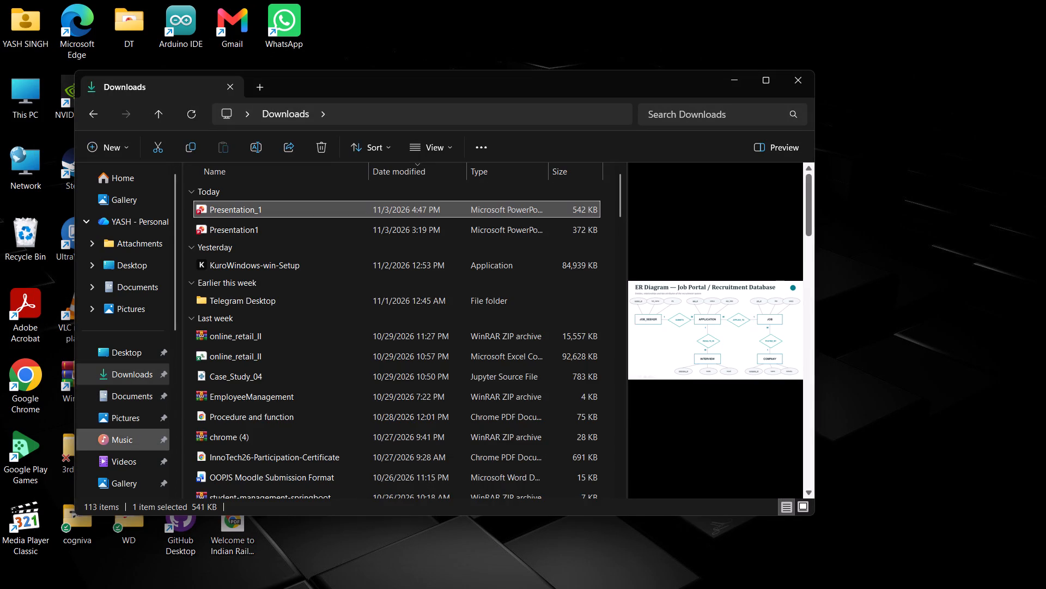
scroll(123, 255, down, 1)
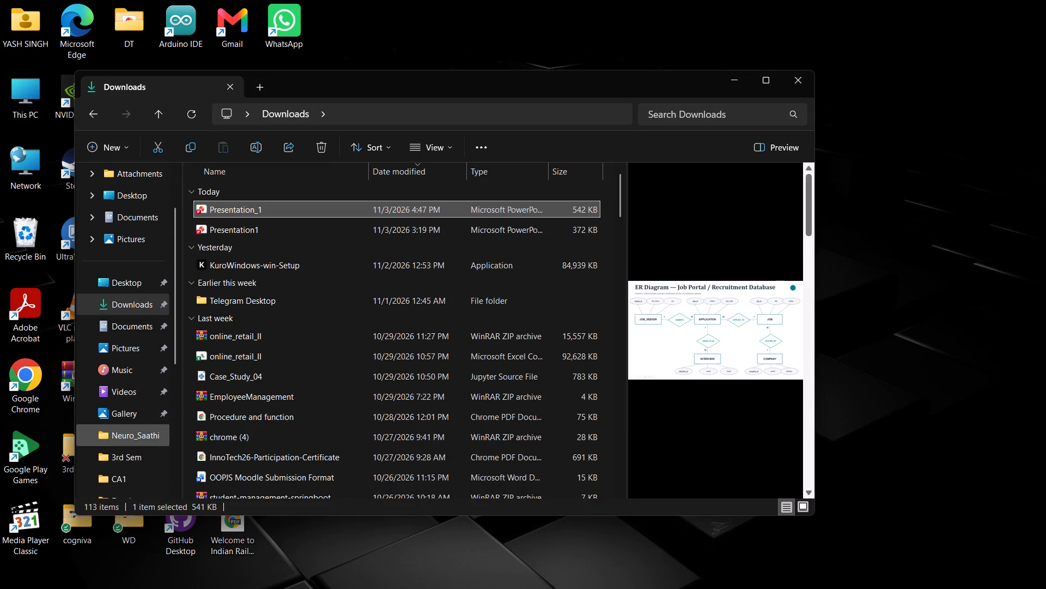
right_click(289, 234)
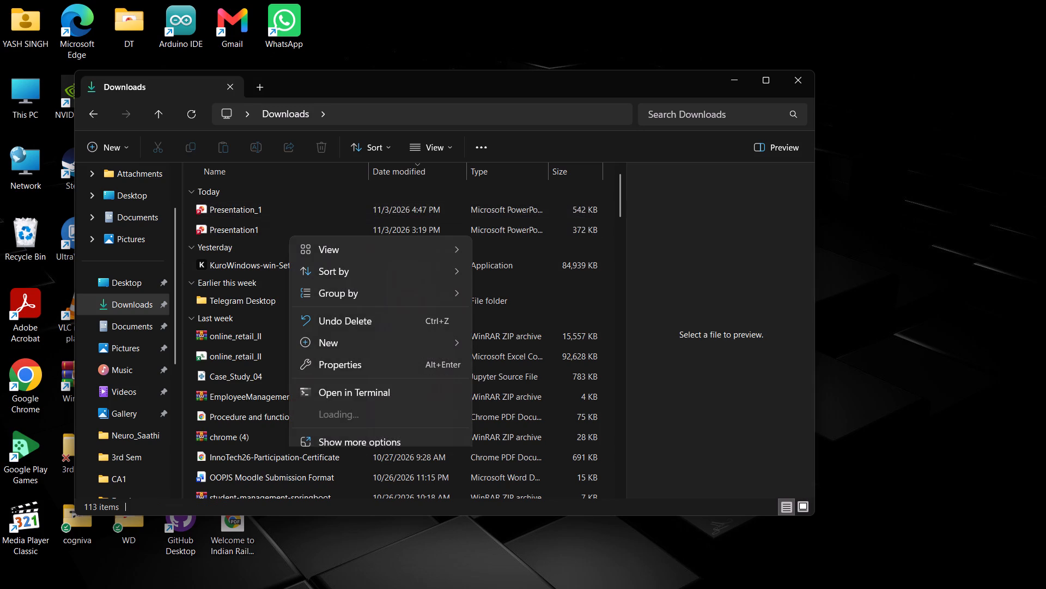
click(241, 233)
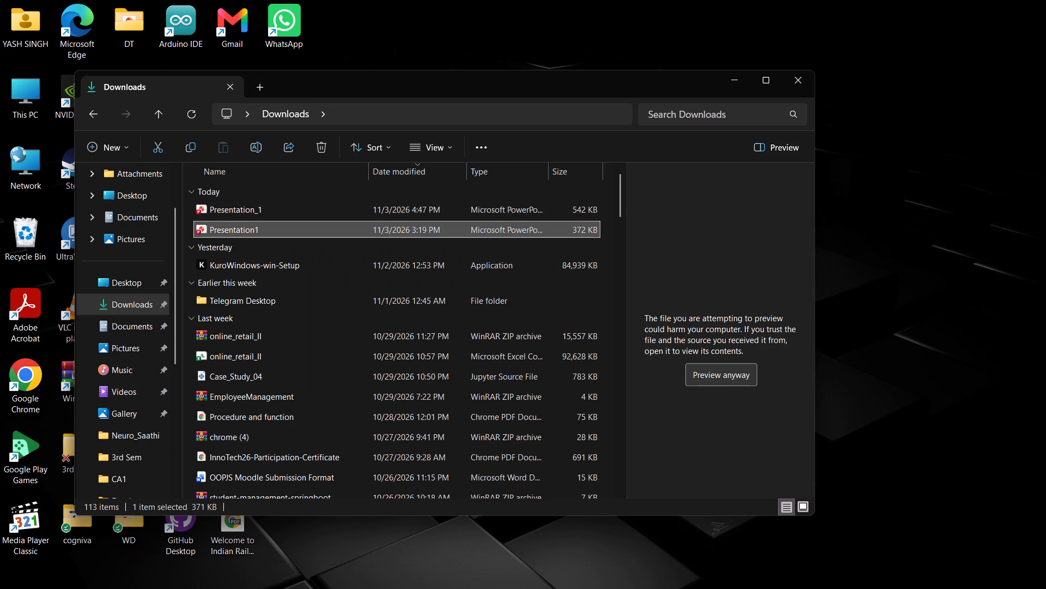
key(Delete)
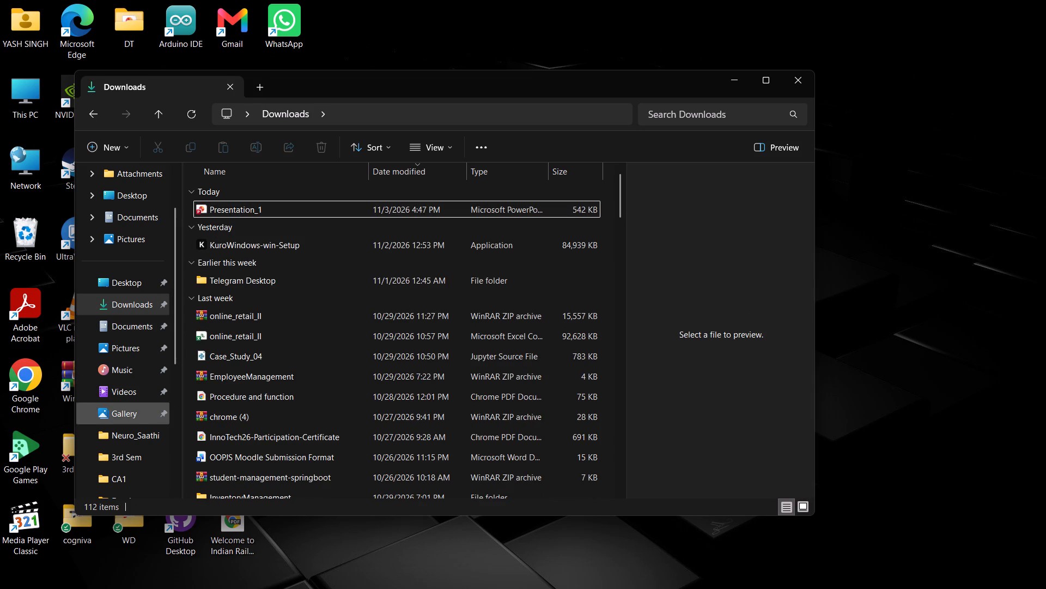
Open CA2_PPT from the 3rd Sem > Database > CA folder in a maximized PowerPoint window.
click(129, 452)
click(315, 262)
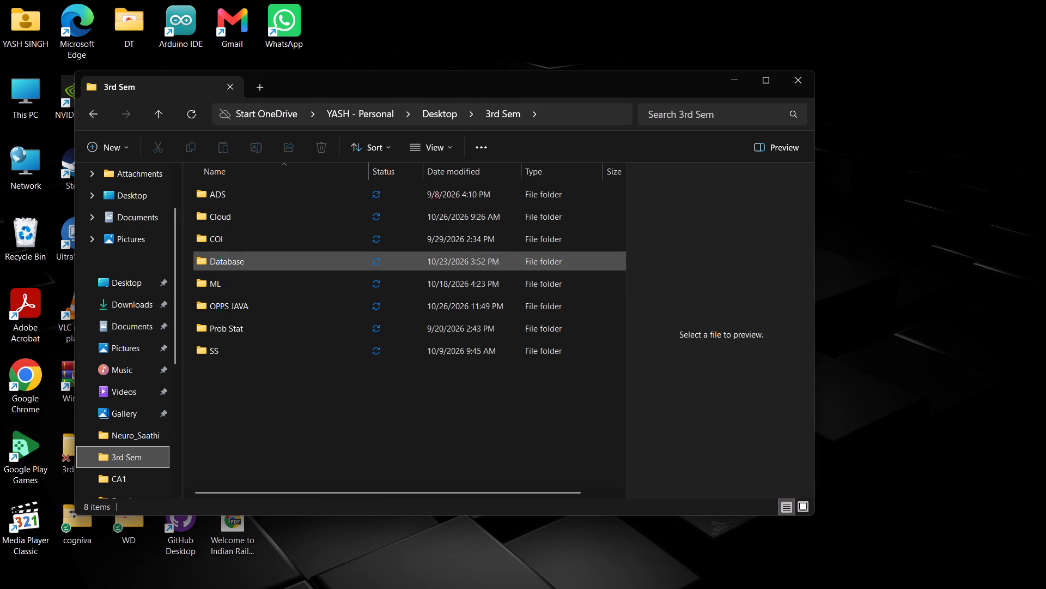
click(315, 262)
double_click(308, 260)
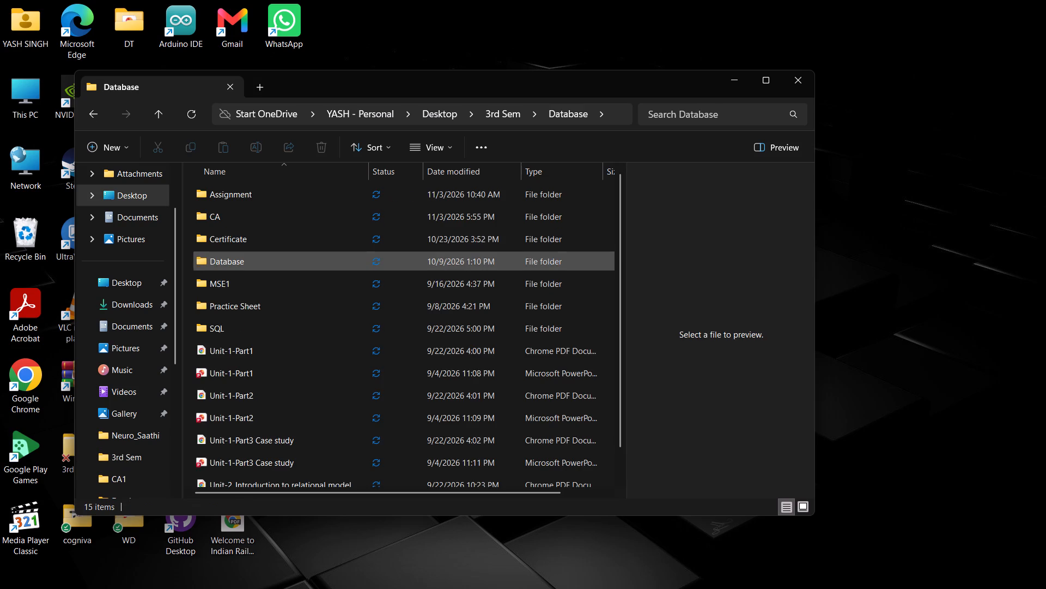
click(308, 208)
double_click(308, 209)
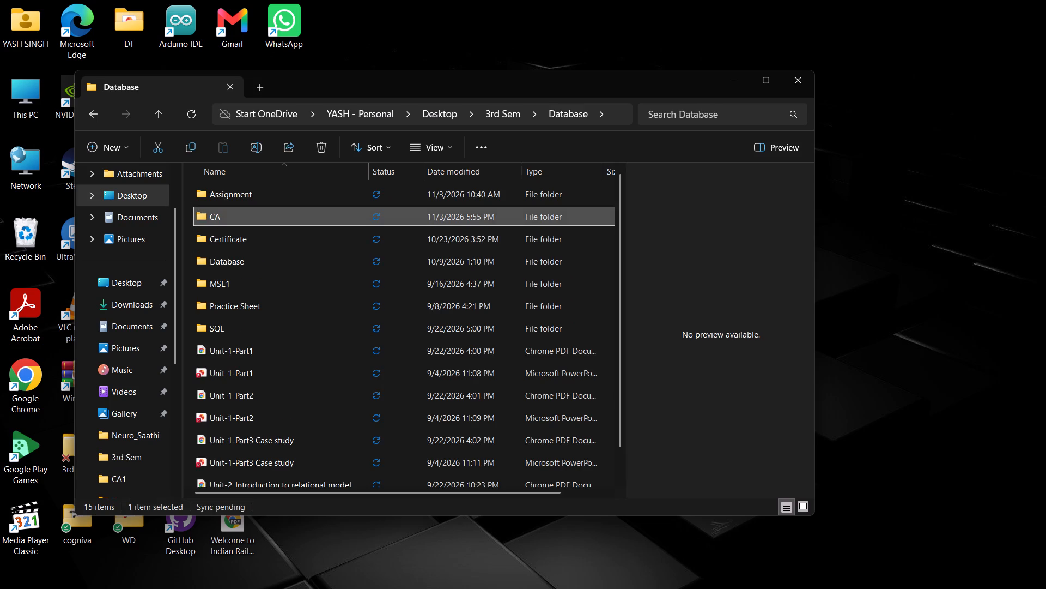
double_click(336, 190)
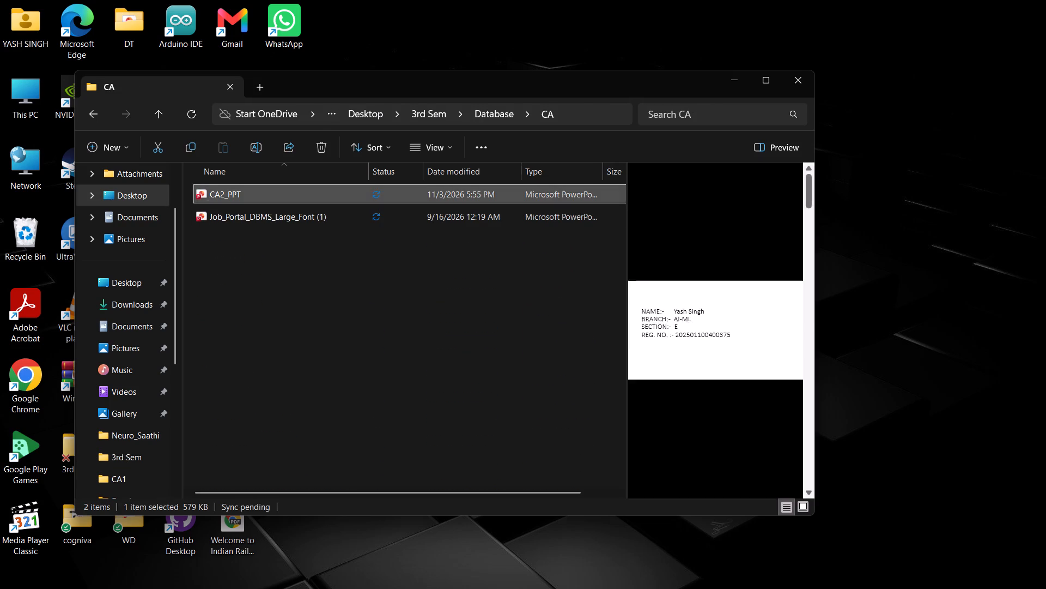
click(928, 205)
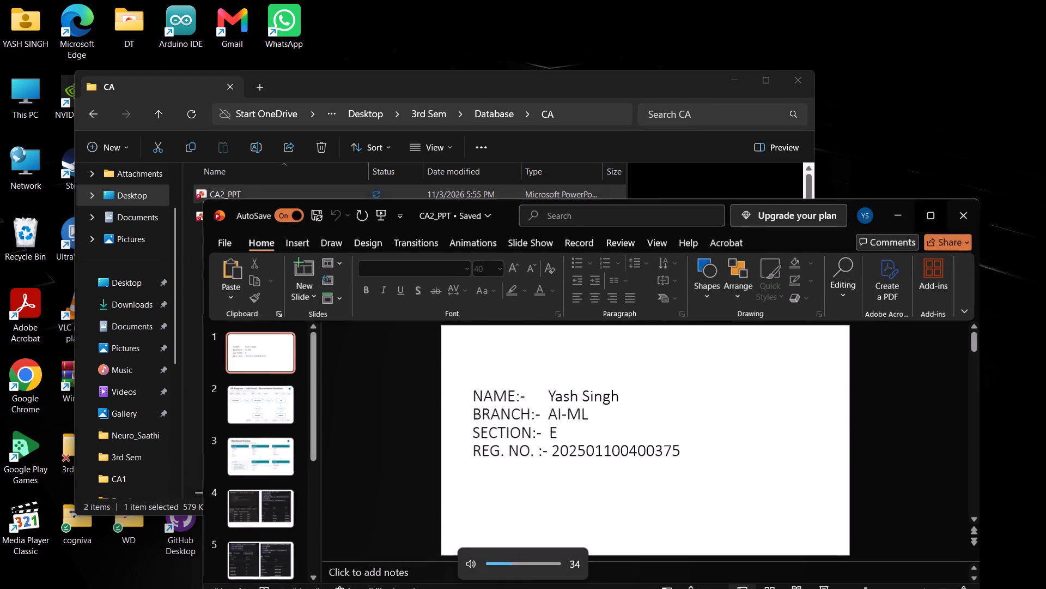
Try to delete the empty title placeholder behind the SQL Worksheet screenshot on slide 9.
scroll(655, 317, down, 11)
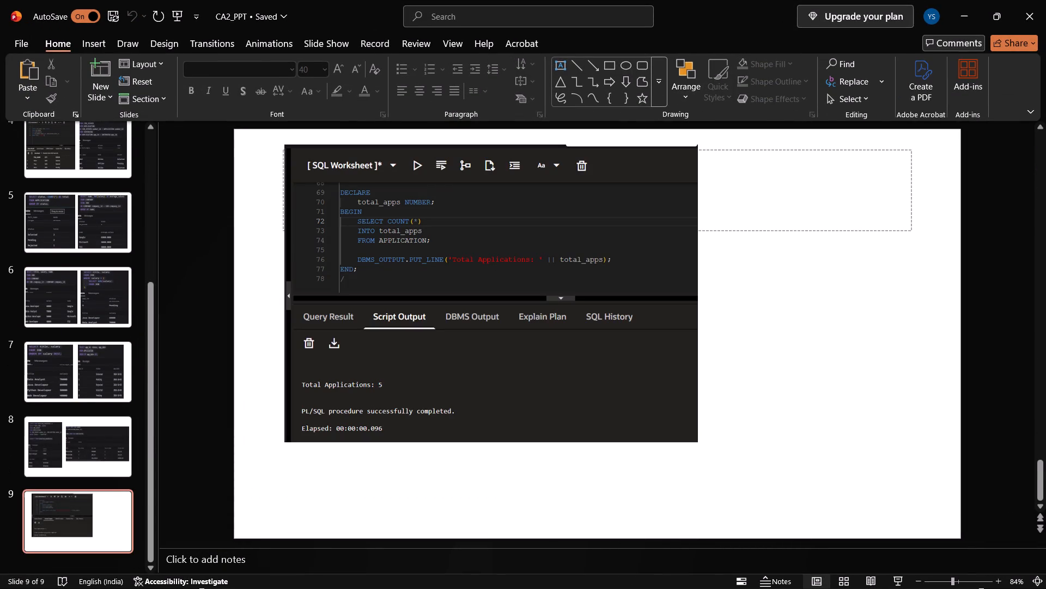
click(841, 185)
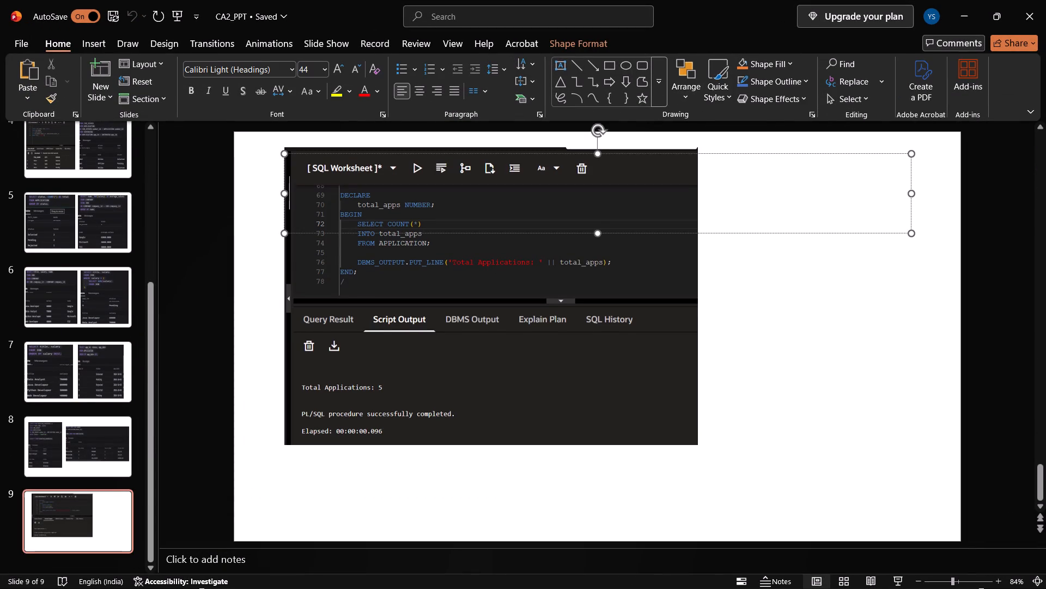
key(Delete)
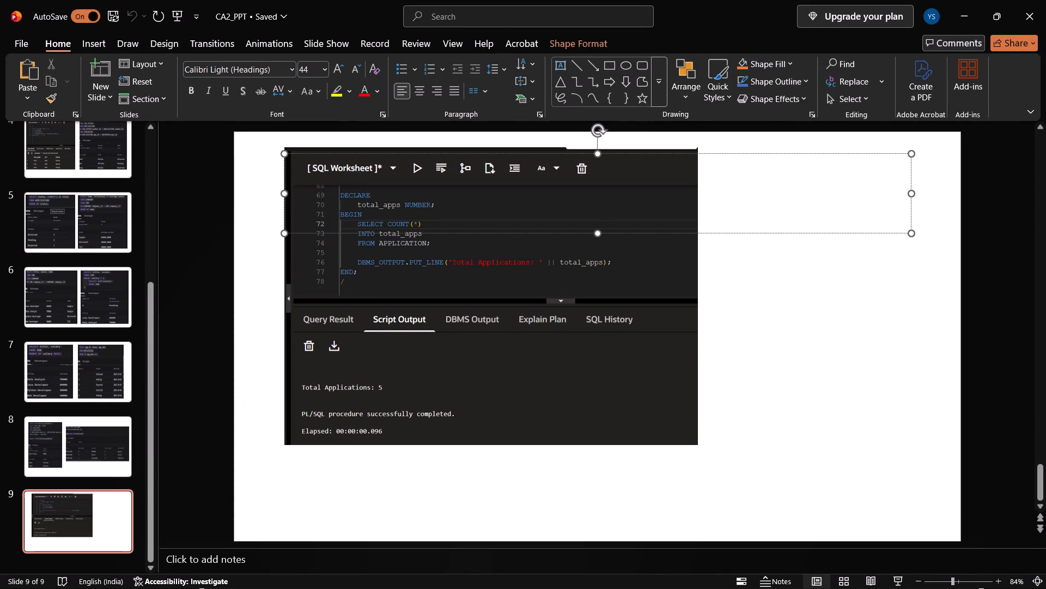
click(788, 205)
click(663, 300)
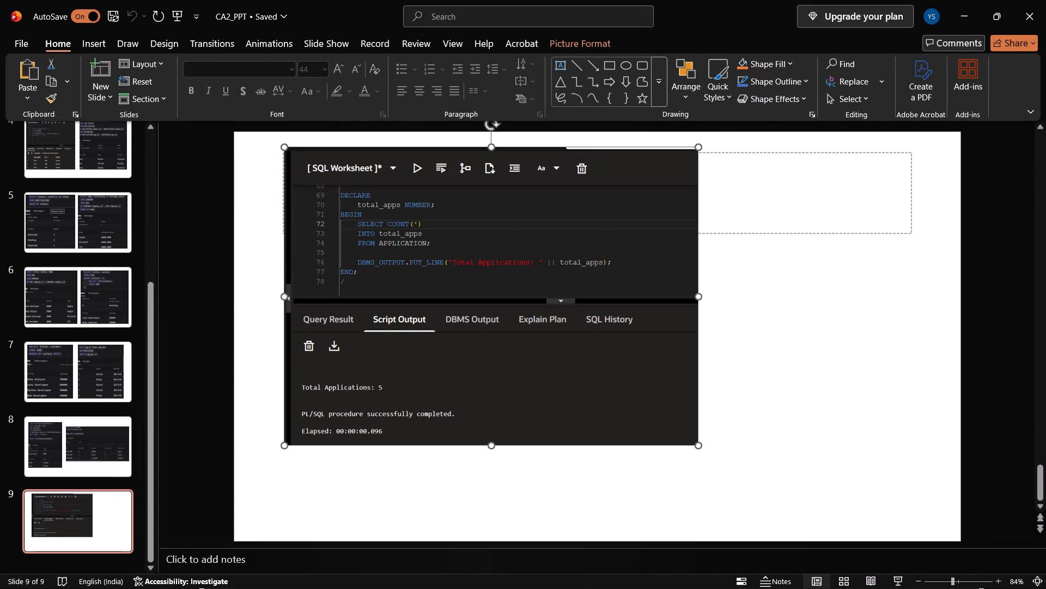
Close CA2_PPT and reopen it from the CA folder in a maximized window.
click(1027, 19)
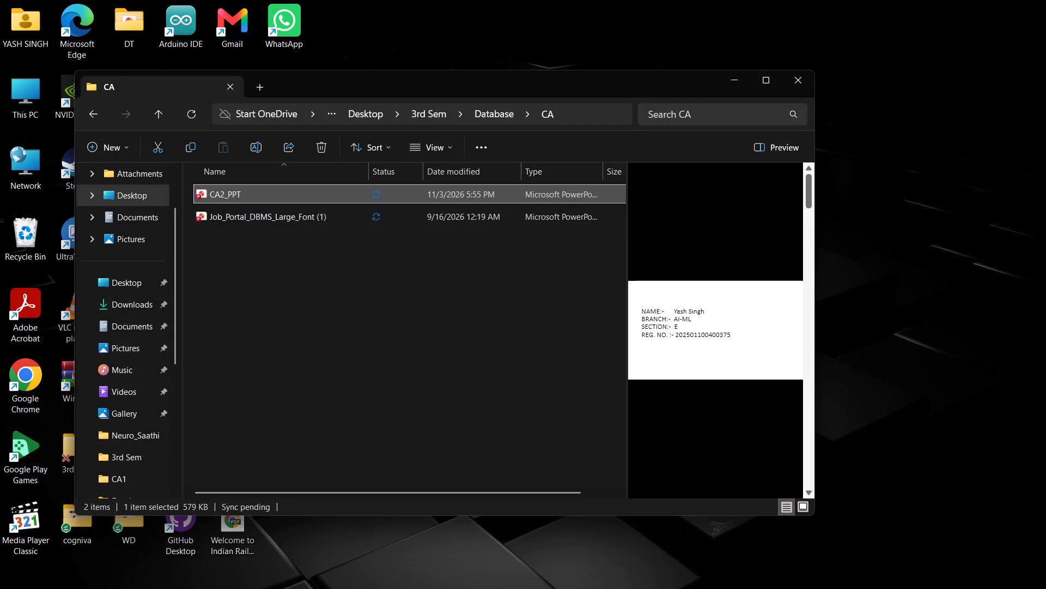
click(509, 193)
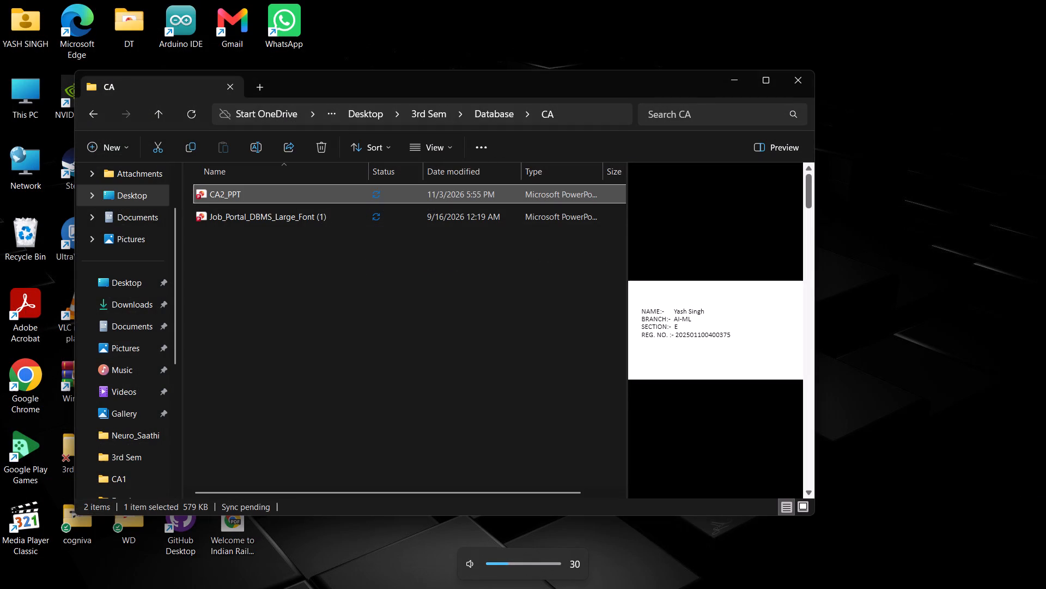
click(512, 190)
click(512, 190)
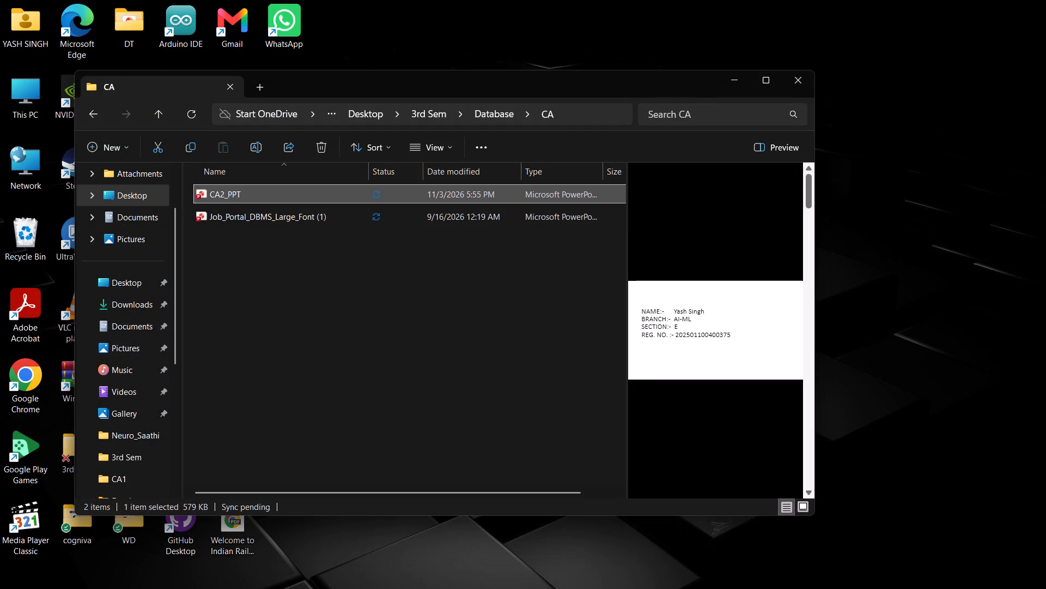
double_click(503, 194)
click(933, 213)
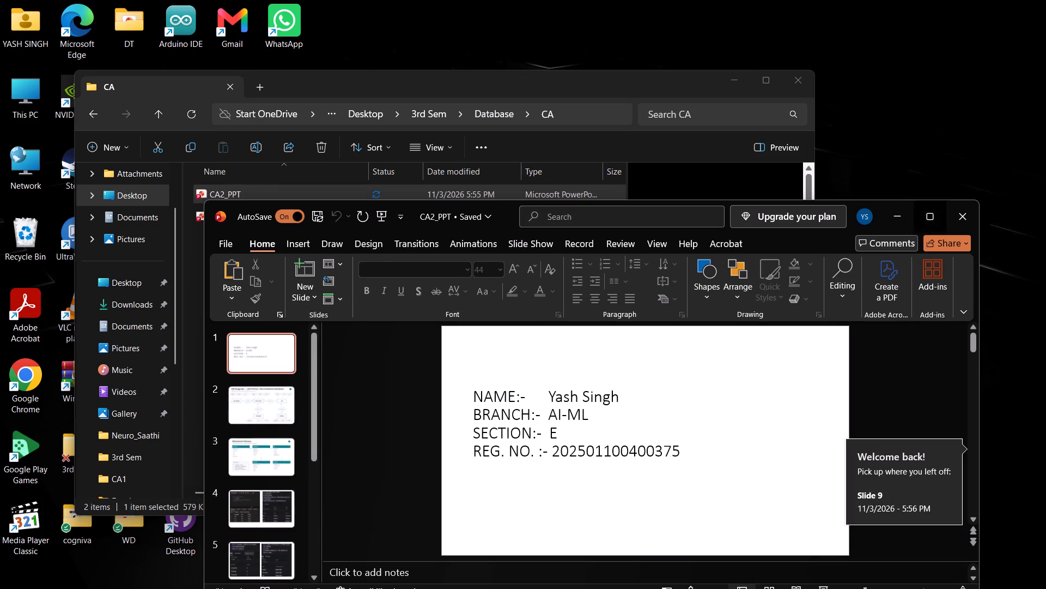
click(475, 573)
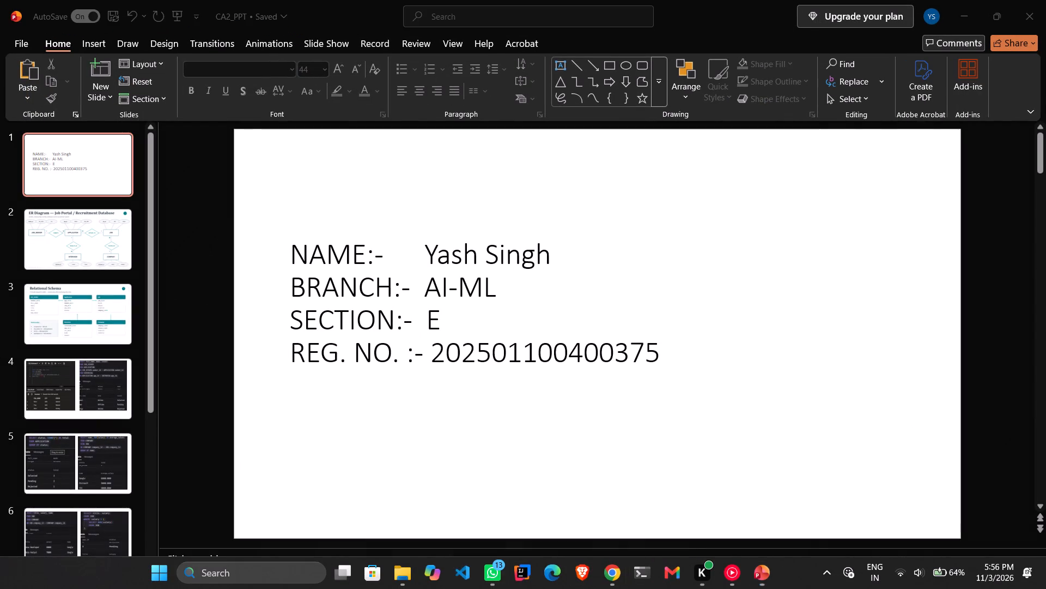